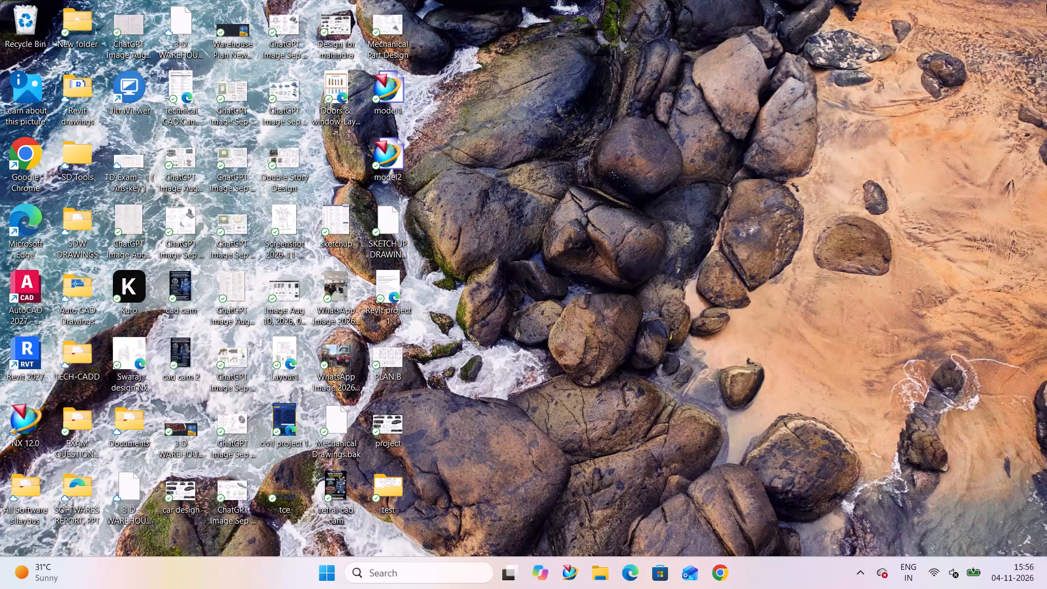
Open the attendance spreadsheet in Chrome from its new-tab shortcut.
{"action": "left_click", "coordinate": [727, 573]}
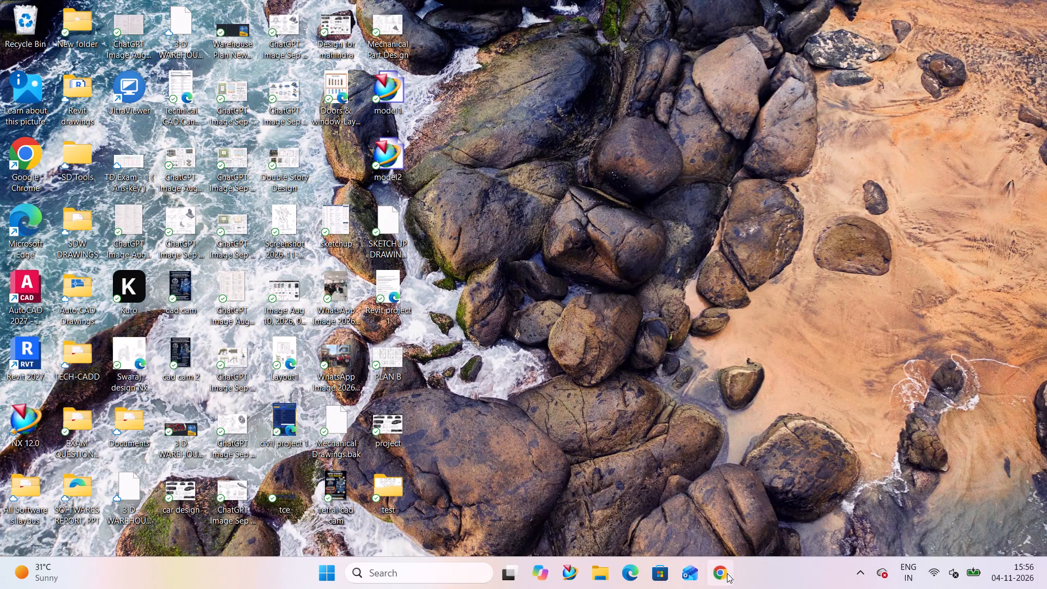
{"action": "left_click_drag", "start_coordinate": [435, 407], "coordinate": [451, 404]}
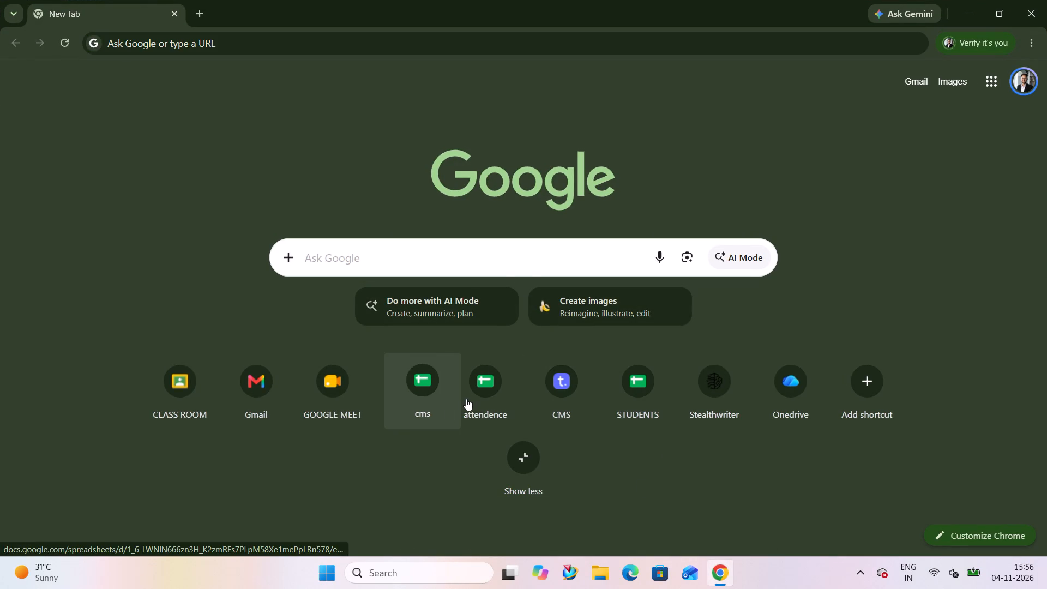
{"action": "left_click", "coordinate": [469, 398]}
{"action": "left_click", "coordinate": [442, 399]}
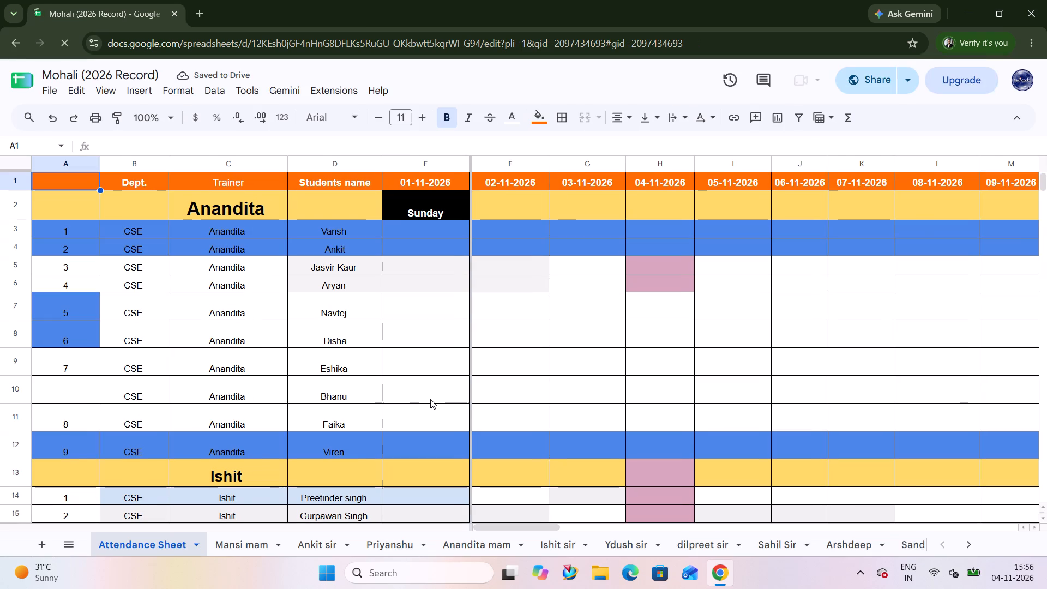
Fill cells F40:L40, in student number 8's row of Ankit's section, with cornflower blue.
{"action": "scroll", "coordinate": [430, 399], "scroll_direction": "down", "scroll_amount": 8}
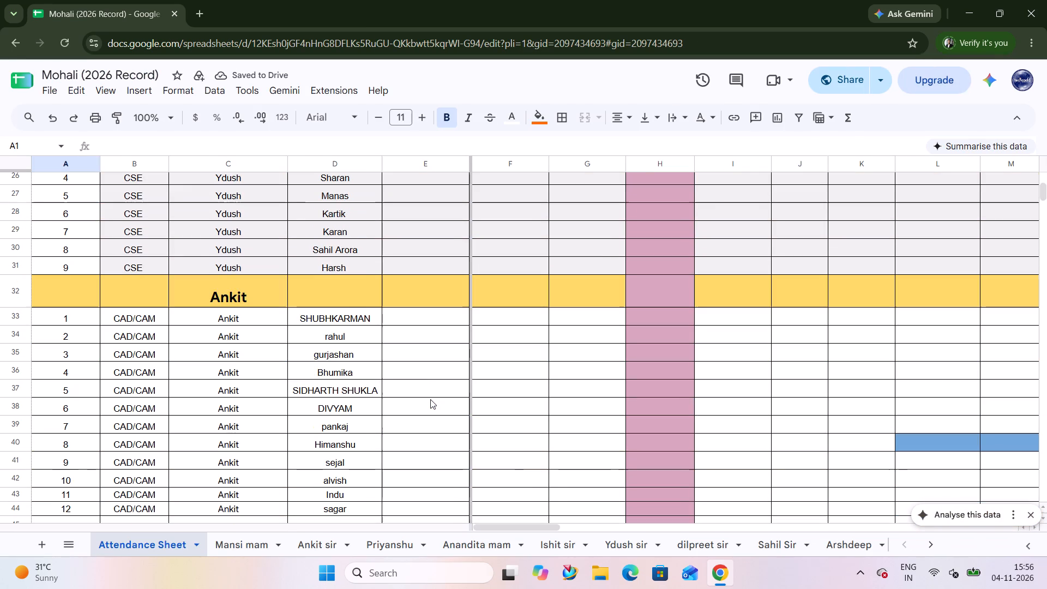
{"action": "scroll", "coordinate": [429, 326], "scroll_direction": "down", "scroll_amount": 1}
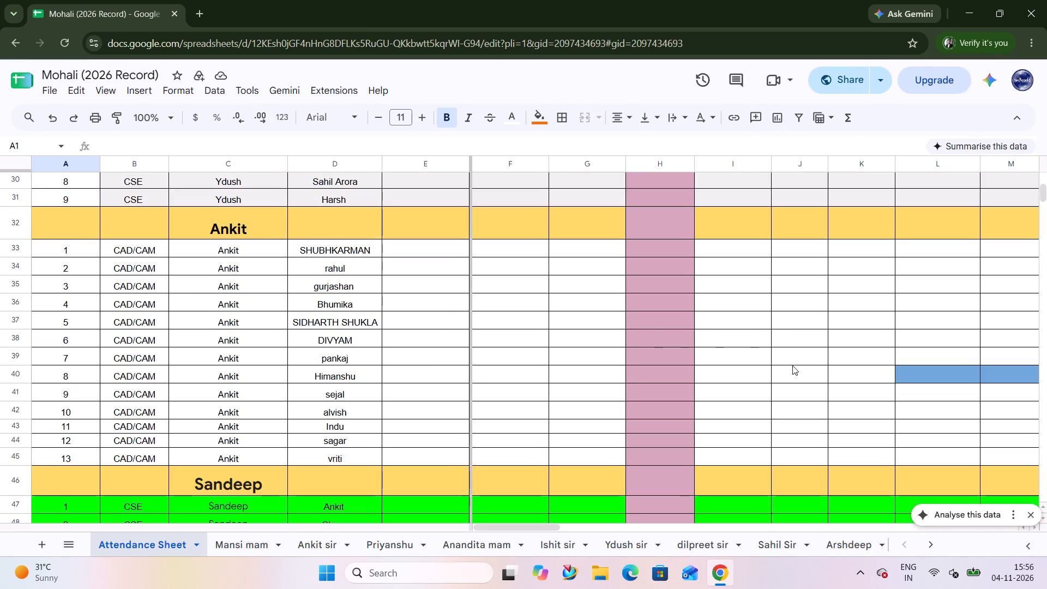
{"action": "scroll", "coordinate": [820, 375], "scroll_direction": "left", "scroll_amount": 15}
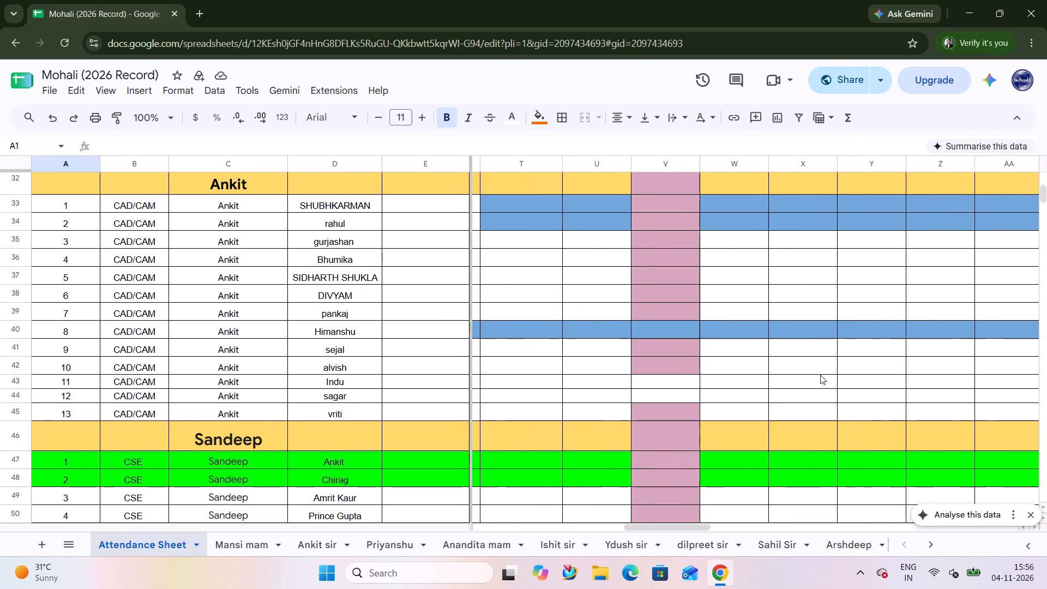
{"action": "scroll", "coordinate": [820, 375], "scroll_direction": "left", "scroll_amount": 1}
{"action": "scroll", "coordinate": [796, 376], "scroll_direction": "right", "scroll_amount": 4}
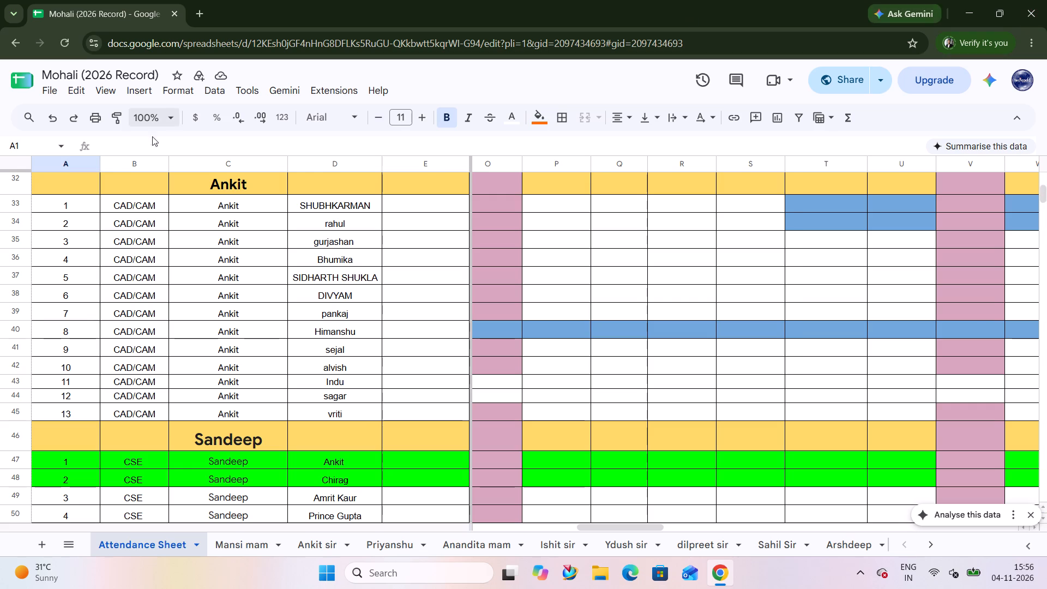
{"action": "scroll", "coordinate": [510, 328], "scroll_direction": "right", "scroll_amount": 10}
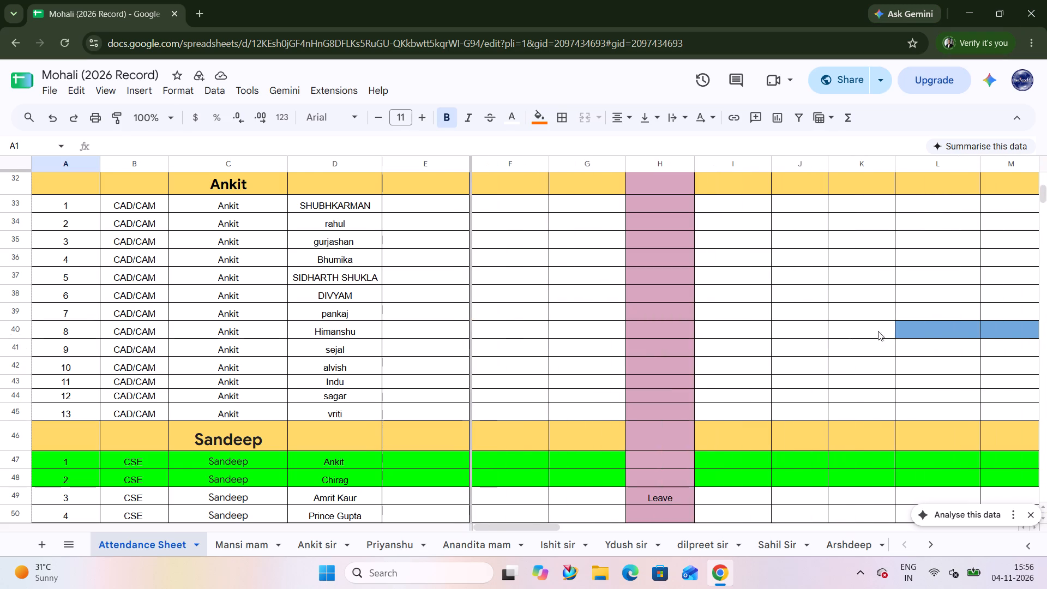
{"action": "left_click_drag", "start_coordinate": [916, 325], "coordinate": [512, 324]}
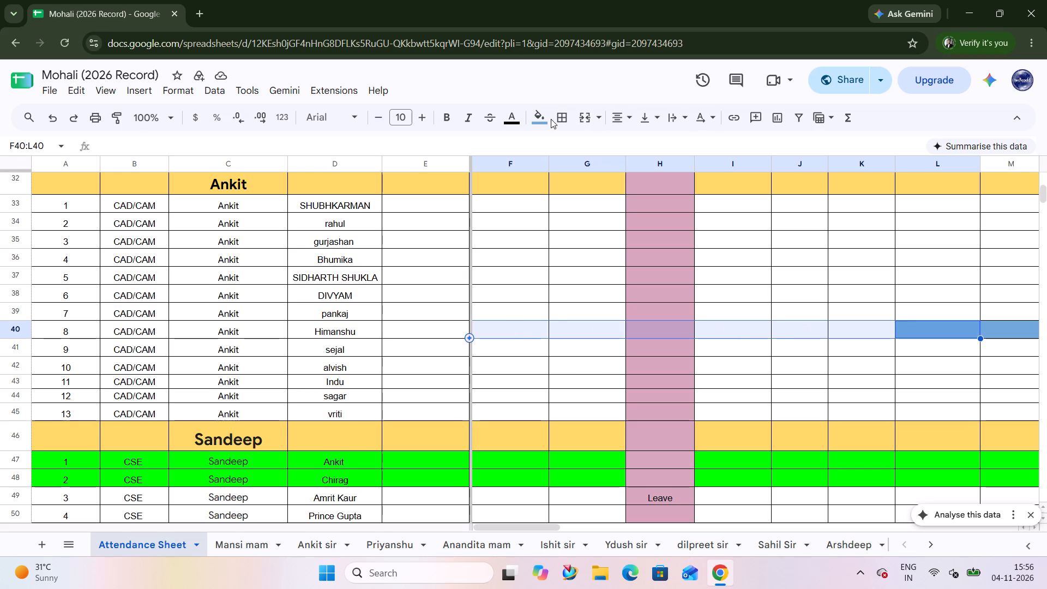
{"action": "left_click", "coordinate": [540, 119]}
{"action": "left_click", "coordinate": [629, 177]}
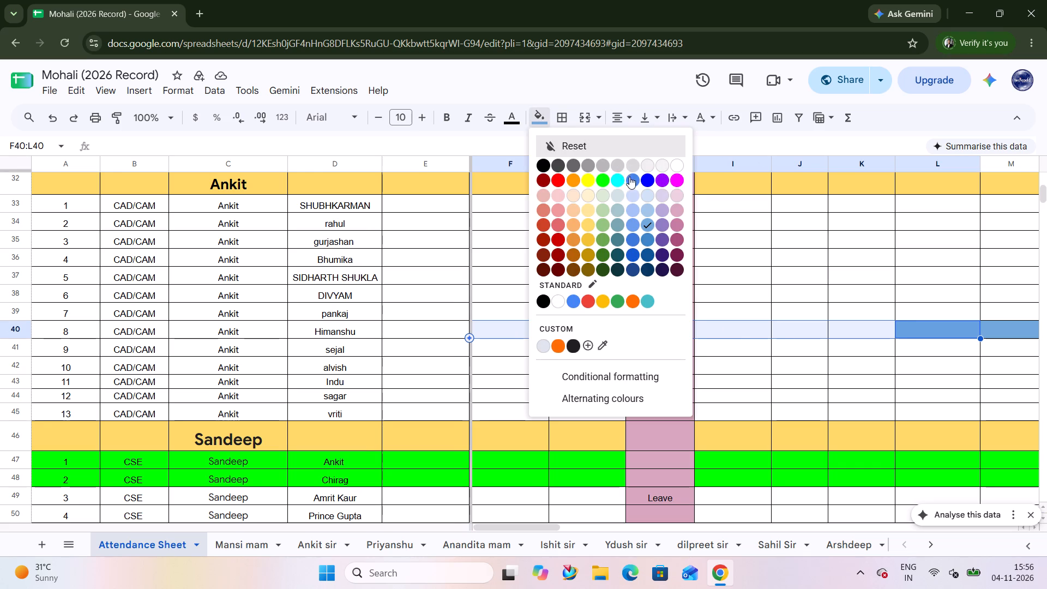
{"action": "left_click", "coordinate": [735, 259]}
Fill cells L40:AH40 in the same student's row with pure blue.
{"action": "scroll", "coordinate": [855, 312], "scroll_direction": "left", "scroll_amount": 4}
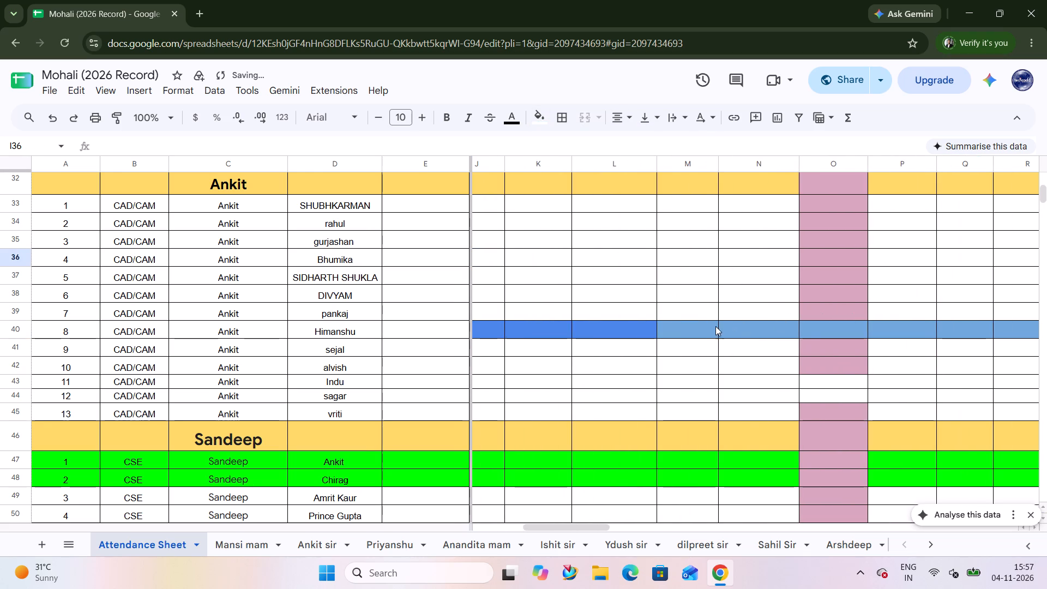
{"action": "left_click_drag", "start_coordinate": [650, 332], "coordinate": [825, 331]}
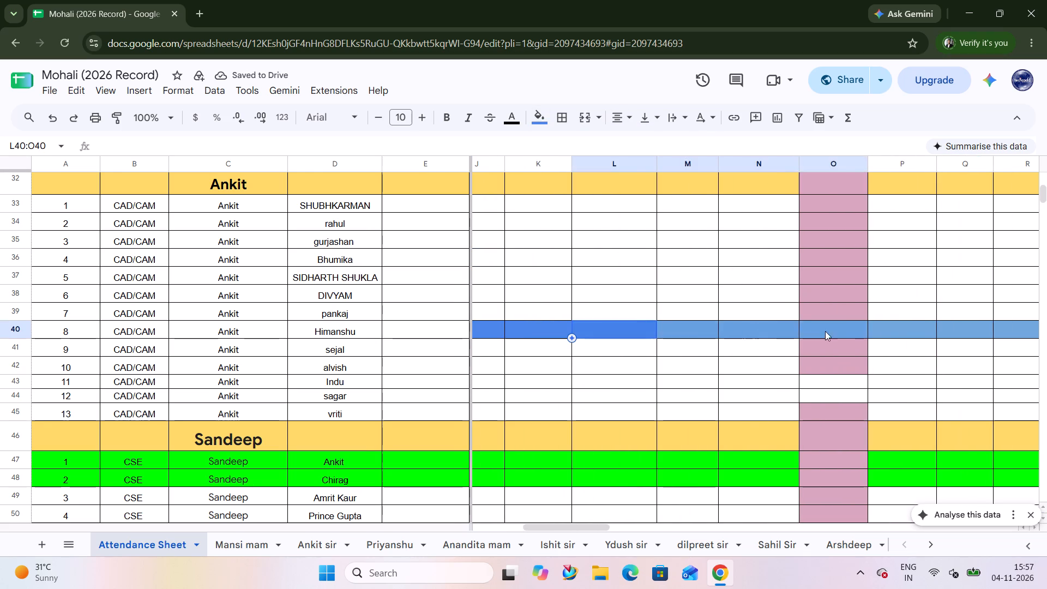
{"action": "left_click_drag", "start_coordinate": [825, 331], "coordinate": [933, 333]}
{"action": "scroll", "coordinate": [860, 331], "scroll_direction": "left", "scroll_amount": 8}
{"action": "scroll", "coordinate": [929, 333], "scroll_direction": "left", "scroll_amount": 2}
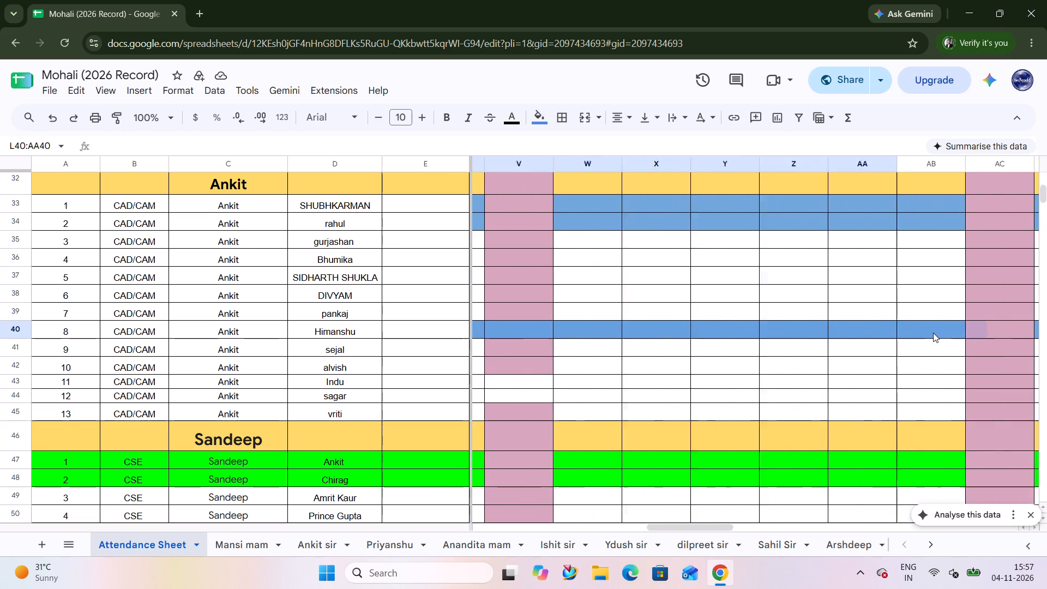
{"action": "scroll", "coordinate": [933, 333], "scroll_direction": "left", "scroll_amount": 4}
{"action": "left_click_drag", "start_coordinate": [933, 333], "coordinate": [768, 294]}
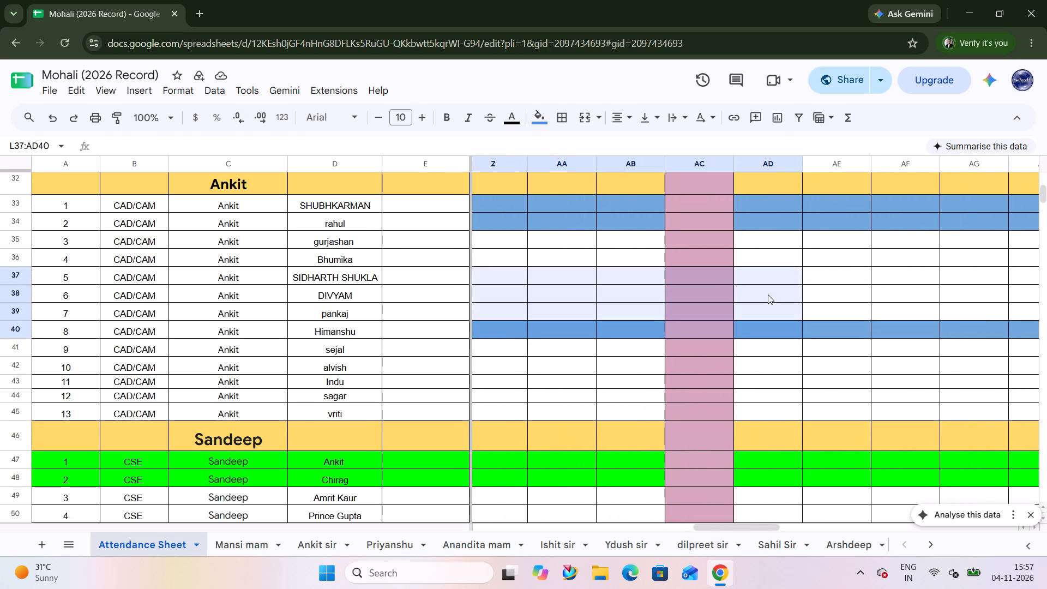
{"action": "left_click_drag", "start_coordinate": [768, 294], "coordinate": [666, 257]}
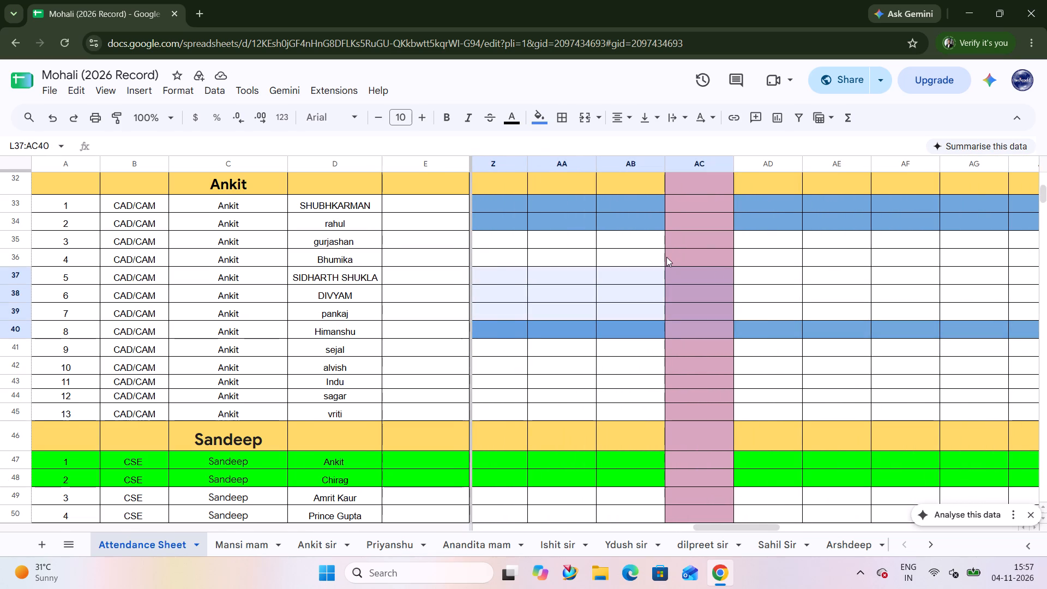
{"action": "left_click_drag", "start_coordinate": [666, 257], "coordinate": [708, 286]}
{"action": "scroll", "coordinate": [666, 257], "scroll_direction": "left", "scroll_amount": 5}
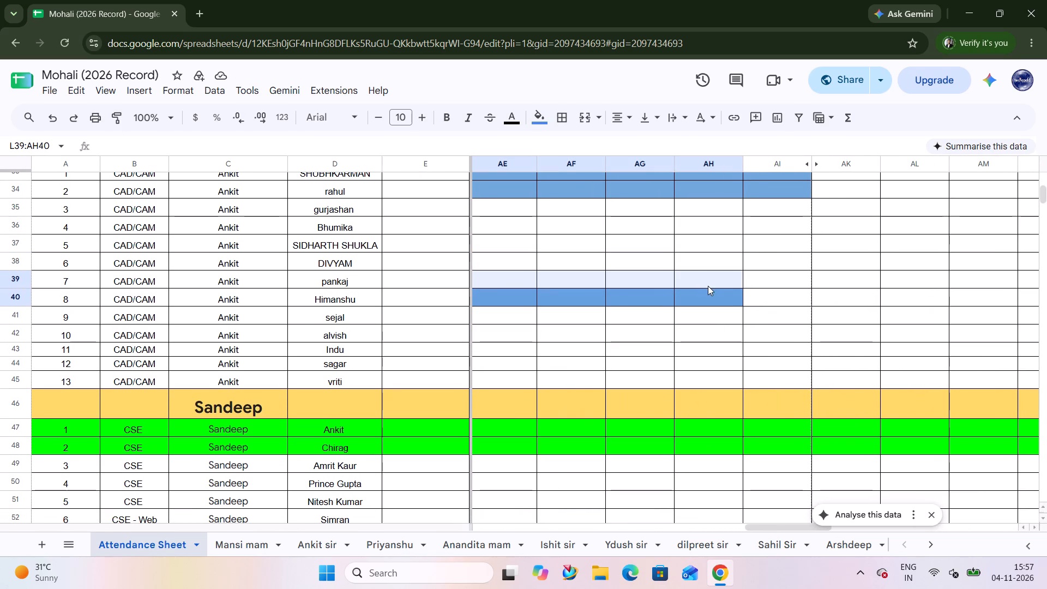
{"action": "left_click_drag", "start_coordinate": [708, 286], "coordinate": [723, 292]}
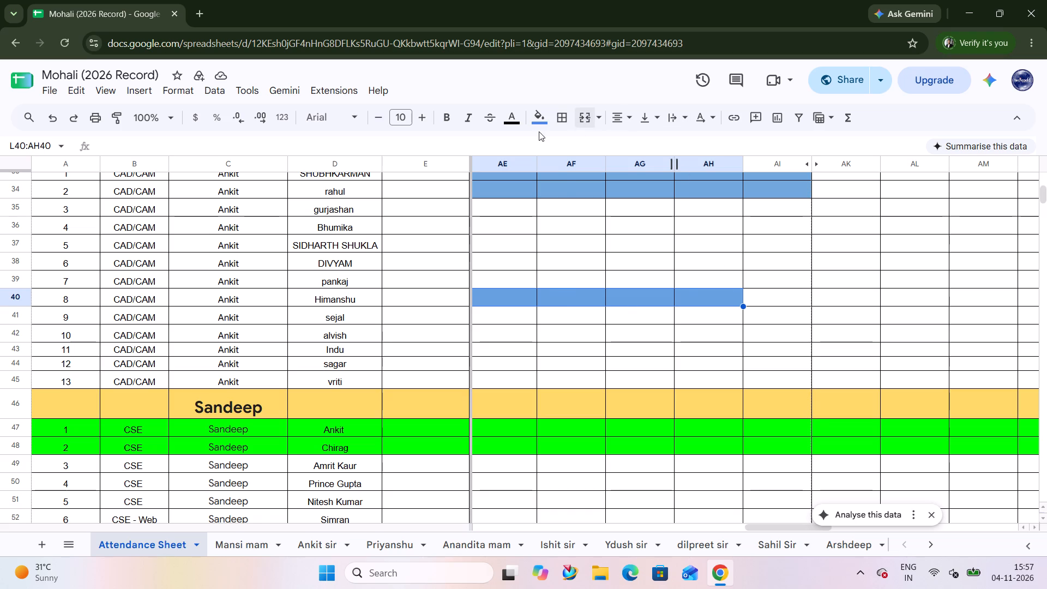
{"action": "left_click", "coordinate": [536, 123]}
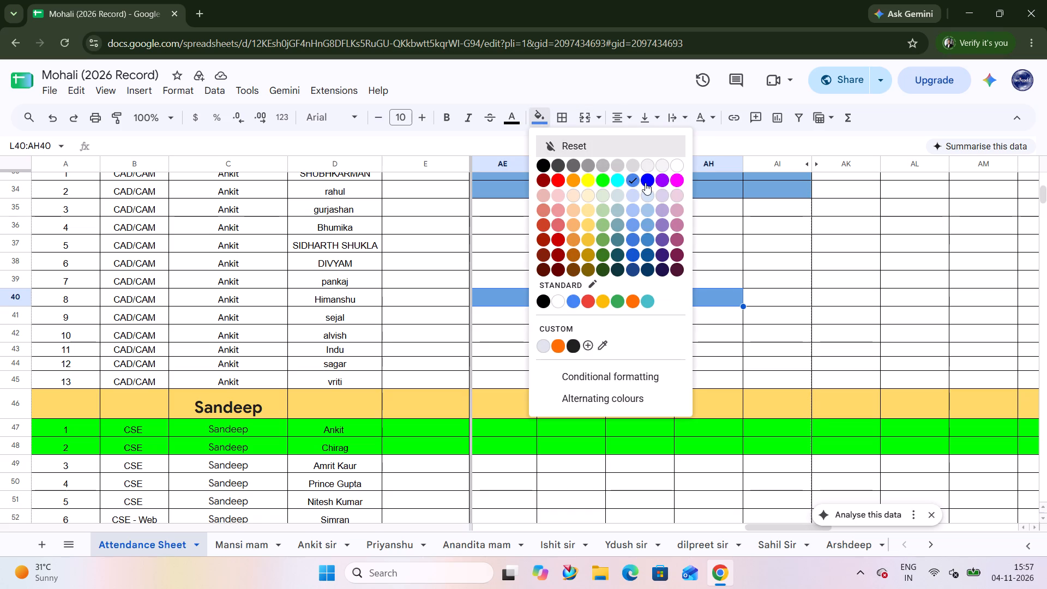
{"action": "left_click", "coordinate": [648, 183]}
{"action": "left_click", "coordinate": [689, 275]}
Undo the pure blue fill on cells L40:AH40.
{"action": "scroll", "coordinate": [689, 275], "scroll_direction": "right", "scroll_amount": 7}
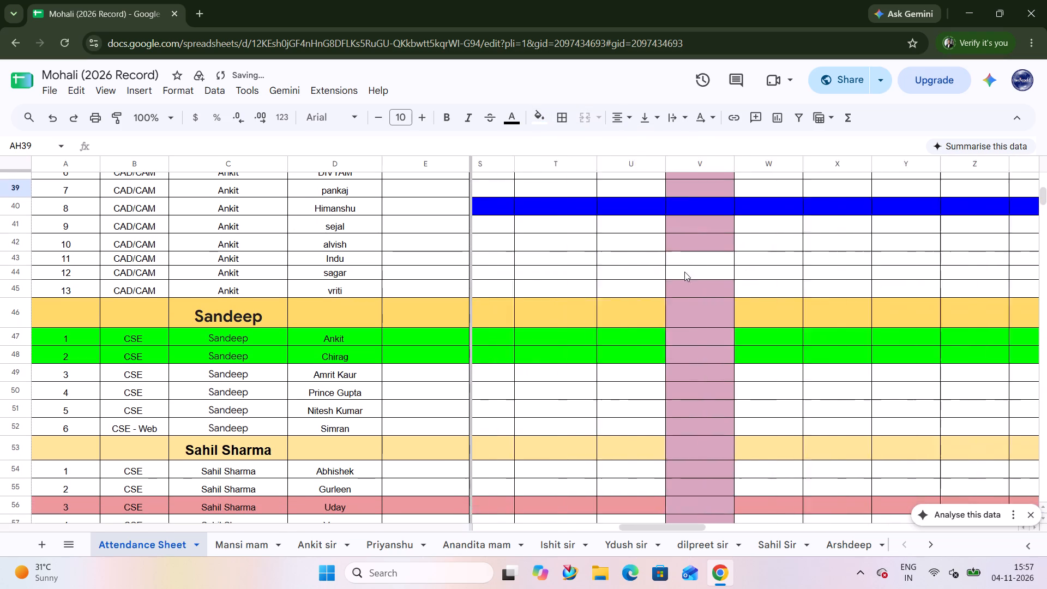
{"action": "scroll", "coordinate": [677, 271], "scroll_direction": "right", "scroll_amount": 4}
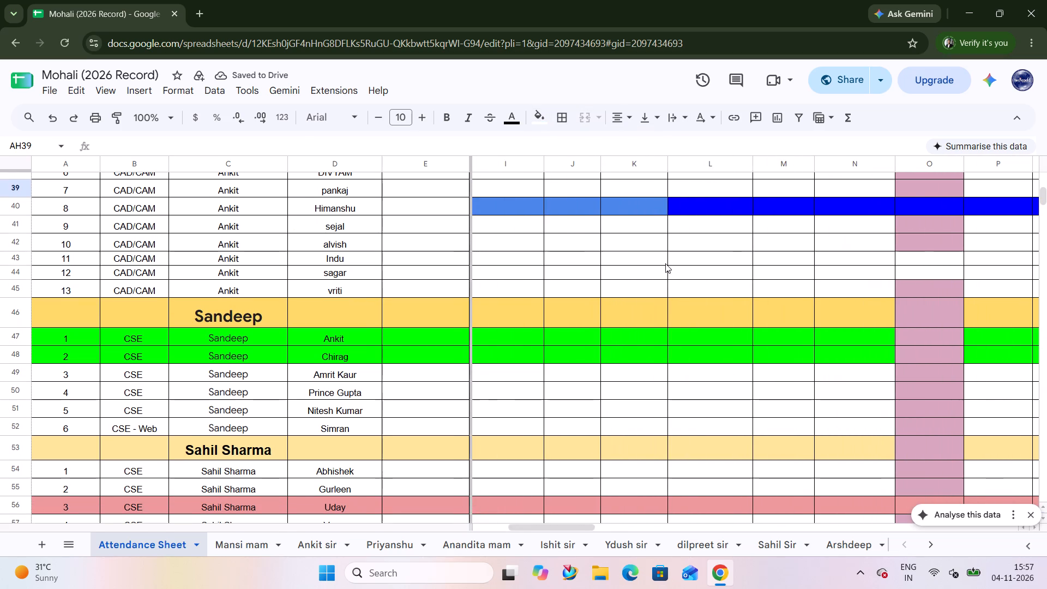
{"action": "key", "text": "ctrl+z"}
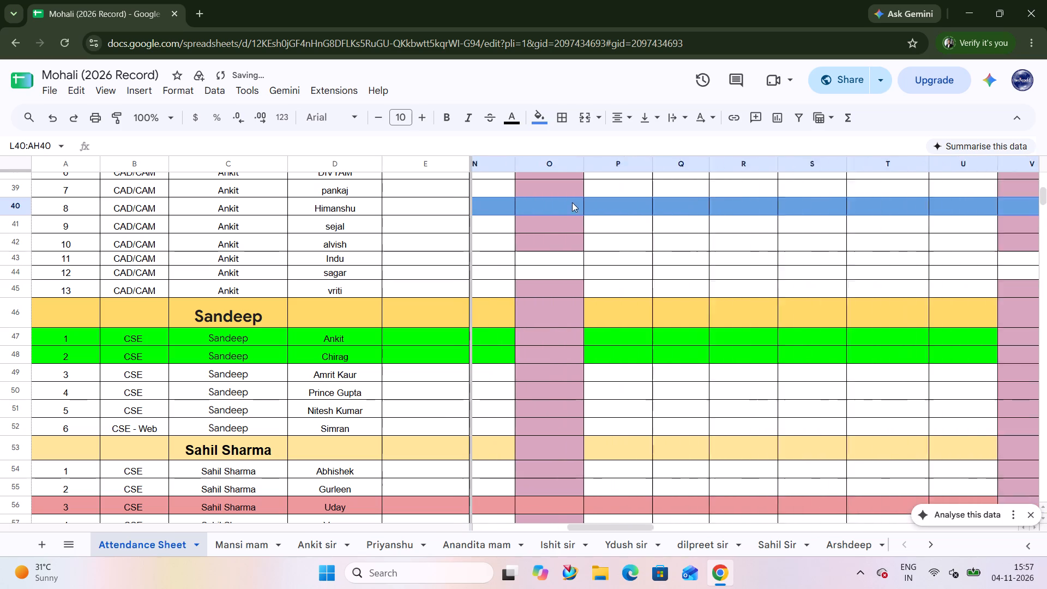
Fill the row's remaining date cells, M40:AH40, with cornflower blue.
{"action": "left_click_drag", "start_coordinate": [571, 206], "coordinate": [921, 212]}
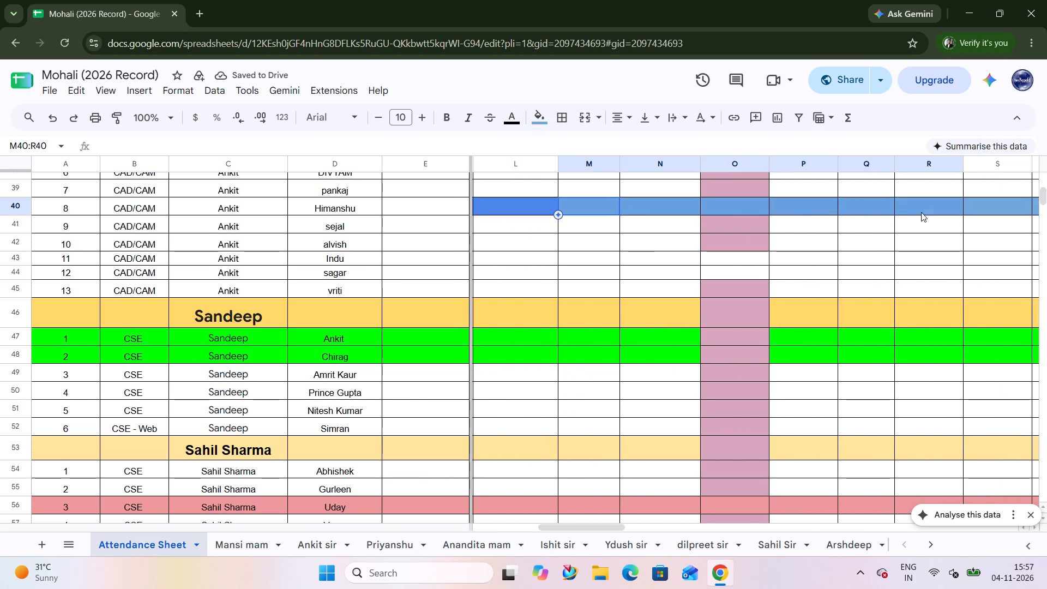
{"action": "left_click_drag", "start_coordinate": [921, 212], "coordinate": [934, 212]}
{"action": "scroll", "coordinate": [934, 211], "scroll_direction": "left", "scroll_amount": 19}
{"action": "scroll", "coordinate": [934, 212], "scroll_direction": "right", "scroll_amount": 4}
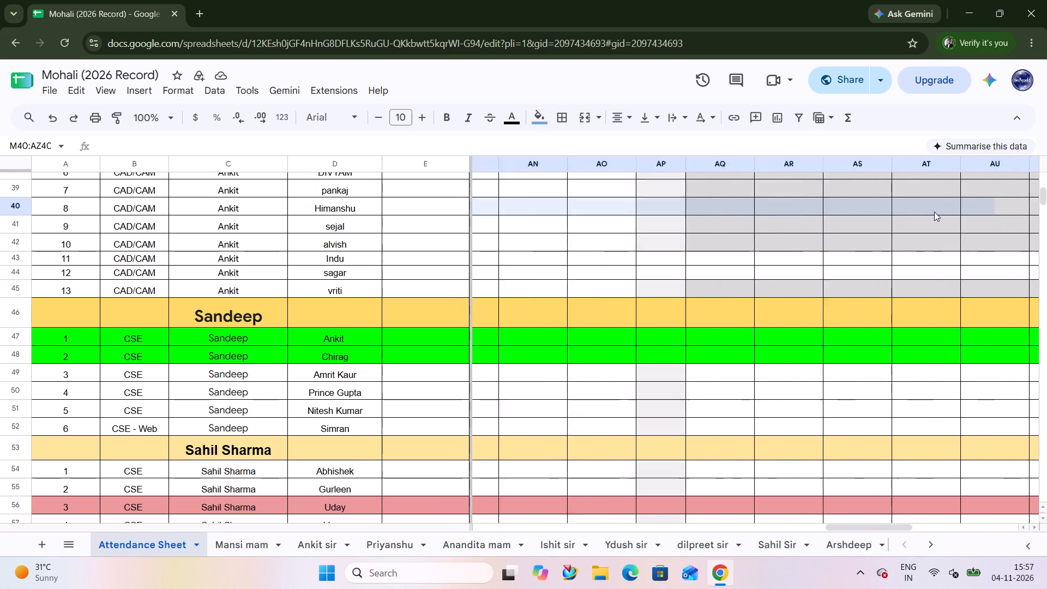
{"action": "left_click_drag", "start_coordinate": [934, 212], "coordinate": [938, 221]}
{"action": "scroll", "coordinate": [934, 212], "scroll_direction": "right", "scroll_amount": 3}
{"action": "scroll", "coordinate": [934, 213], "scroll_direction": "left", "scroll_amount": 1}
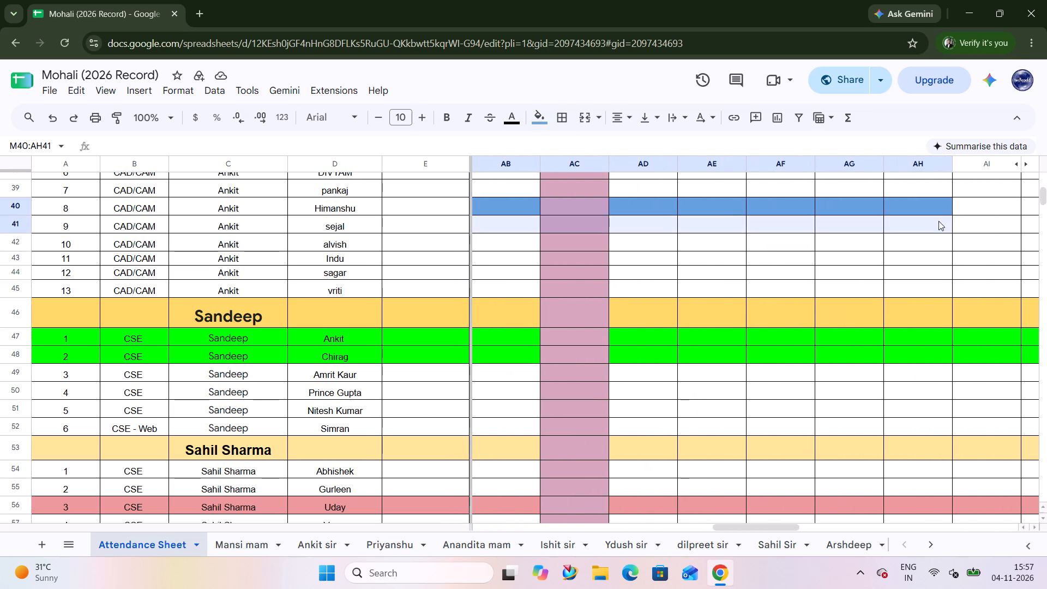
{"action": "left_click_drag", "start_coordinate": [938, 221], "coordinate": [939, 212]}
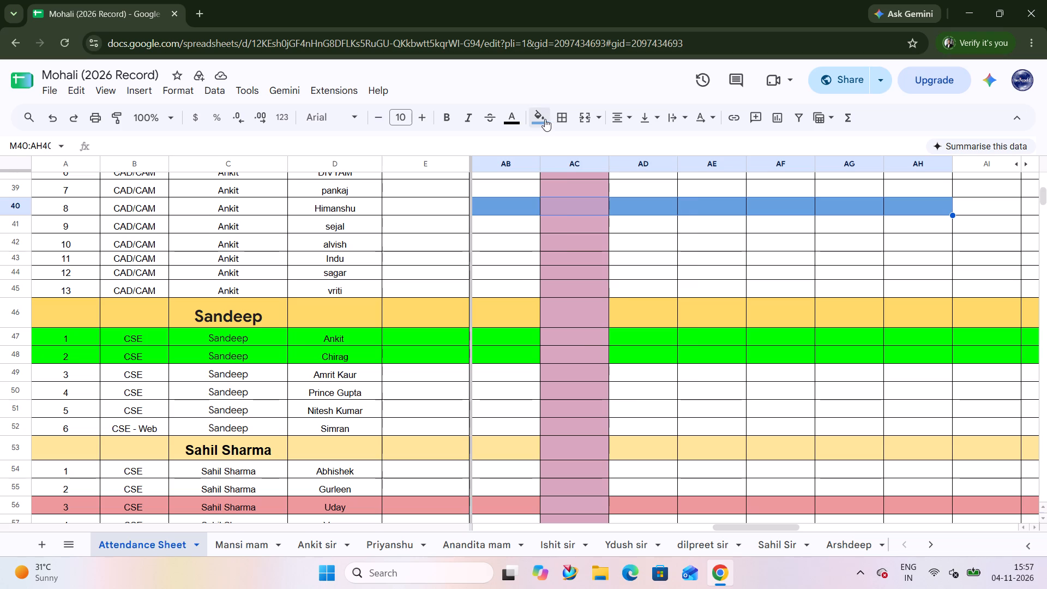
{"action": "left_click", "coordinate": [544, 119]}
{"action": "left_click", "coordinate": [636, 178]}
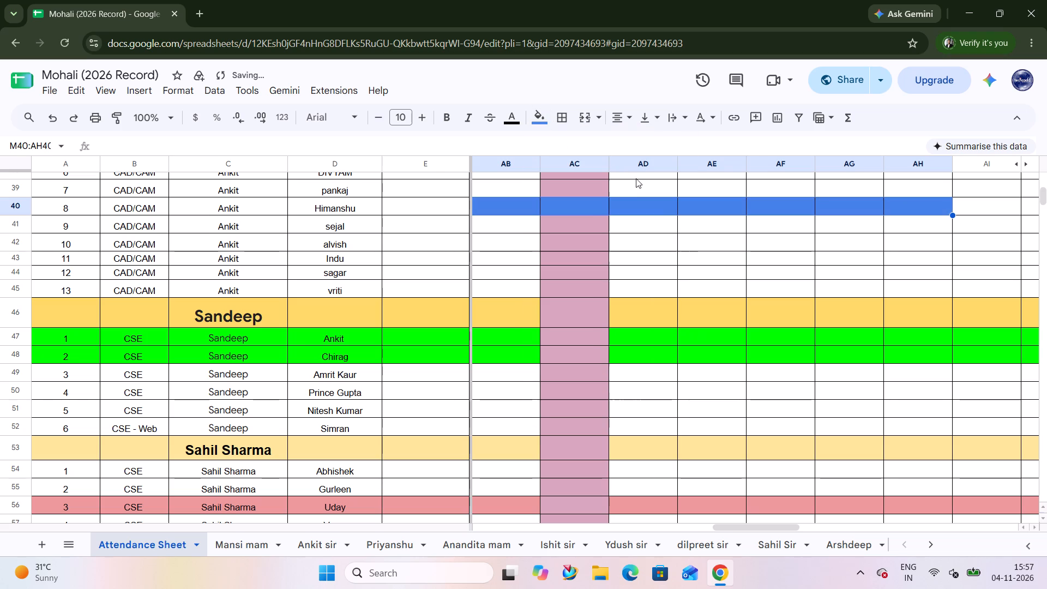
{"action": "left_click", "coordinate": [641, 236]}
Check the fill of row 40 back to the first date columns and examine the entries in the rows below.
{"action": "scroll", "coordinate": [628, 250], "scroll_direction": "right", "scroll_amount": 6}
{"action": "scroll", "coordinate": [625, 250], "scroll_direction": "up", "scroll_amount": 1}
{"action": "scroll", "coordinate": [615, 245], "scroll_direction": "right", "scroll_amount": 1}
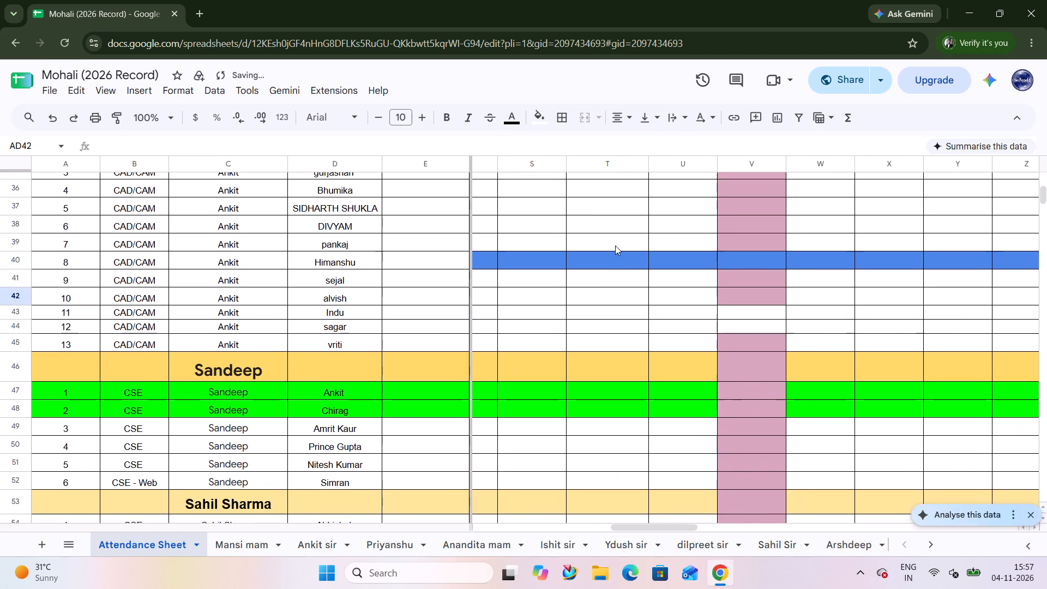
{"action": "scroll", "coordinate": [615, 245], "scroll_direction": "right", "scroll_amount": 7}
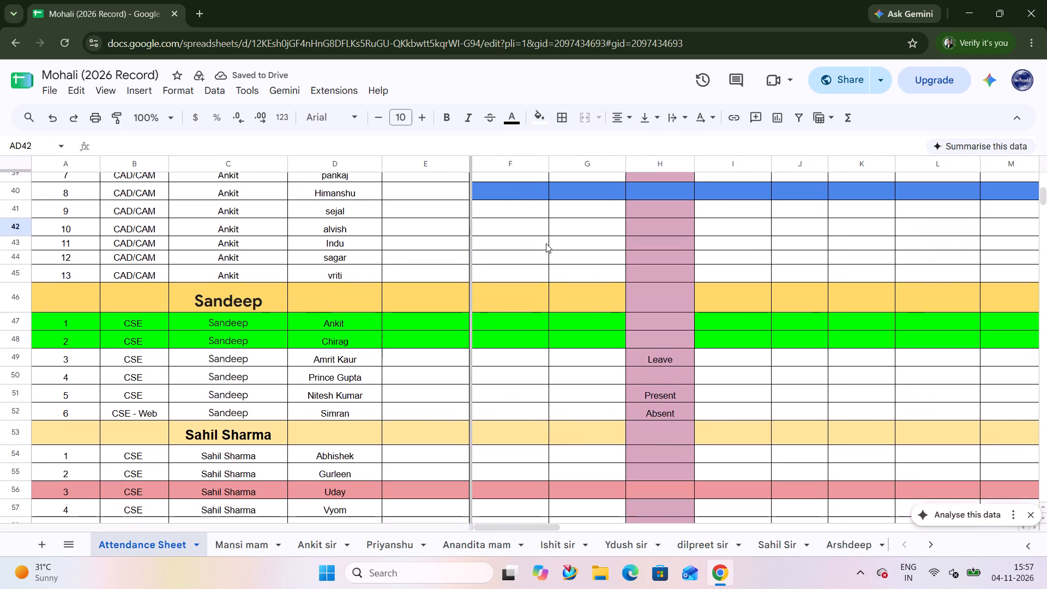
{"action": "scroll", "coordinate": [546, 243], "scroll_direction": "right", "scroll_amount": 5}
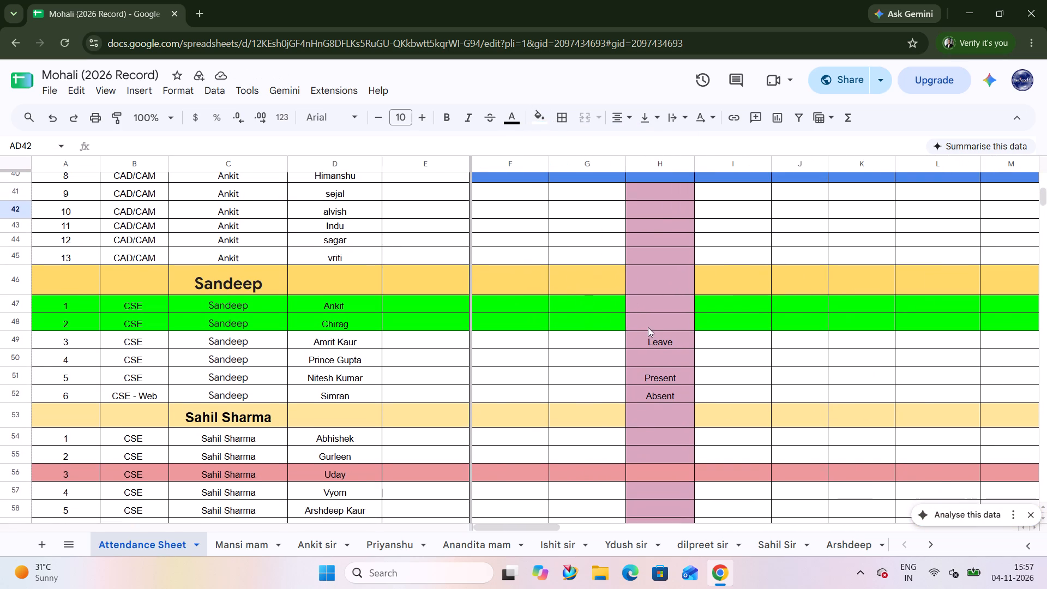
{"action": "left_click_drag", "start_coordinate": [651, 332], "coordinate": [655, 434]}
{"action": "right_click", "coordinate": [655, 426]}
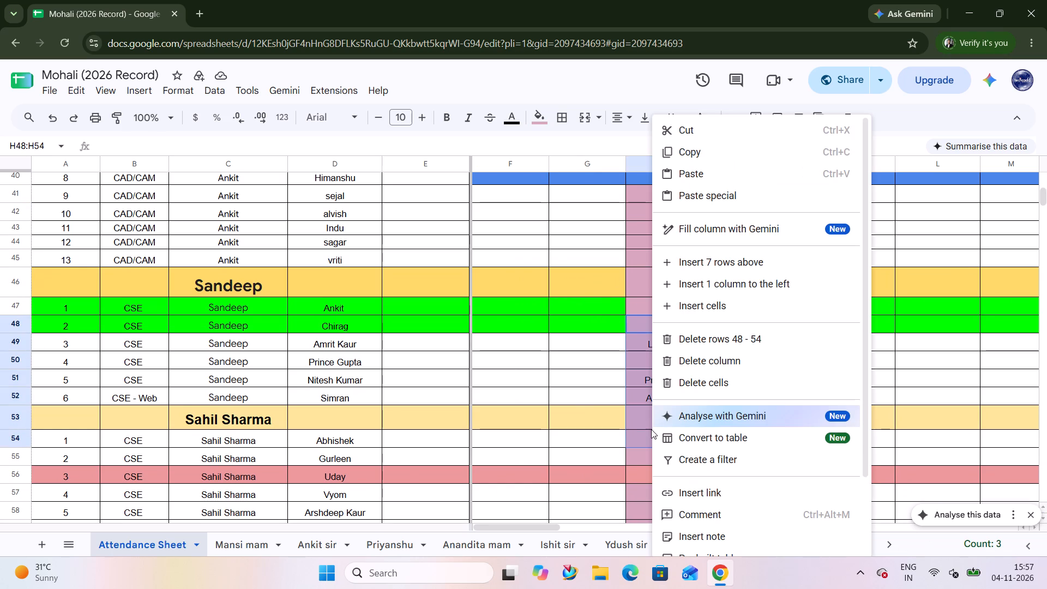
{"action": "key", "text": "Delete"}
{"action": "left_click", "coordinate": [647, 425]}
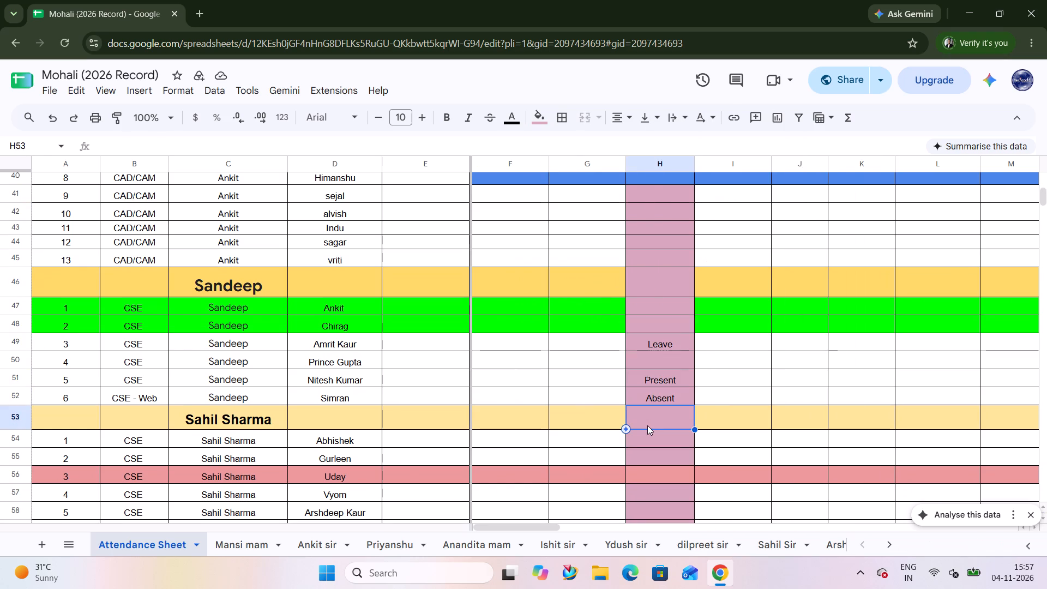
Clear the attendance entries for 04-11-2026 in cells H47:H53, covering Sandeep's students.
{"action": "left_click_drag", "start_coordinate": [663, 304], "coordinate": [676, 413]}
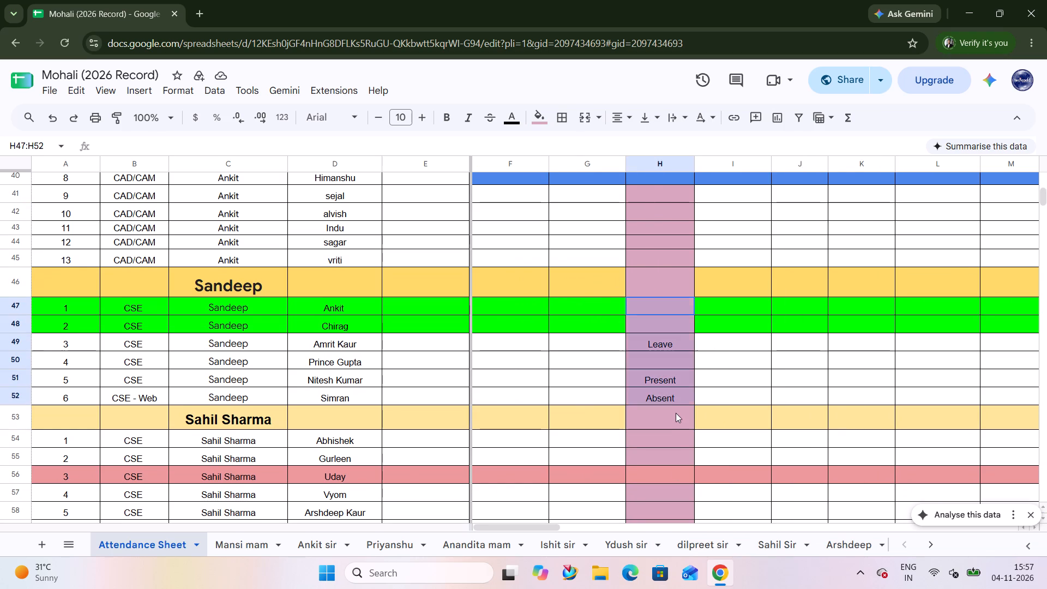
{"action": "left_click_drag", "start_coordinate": [676, 413], "coordinate": [676, 416]}
{"action": "key", "text": "Delete"}
Look over the attendance grid from Sandeep's students back up to the date header and Anandita's section.
{"action": "scroll", "coordinate": [651, 408], "scroll_direction": "right", "scroll_amount": 2}
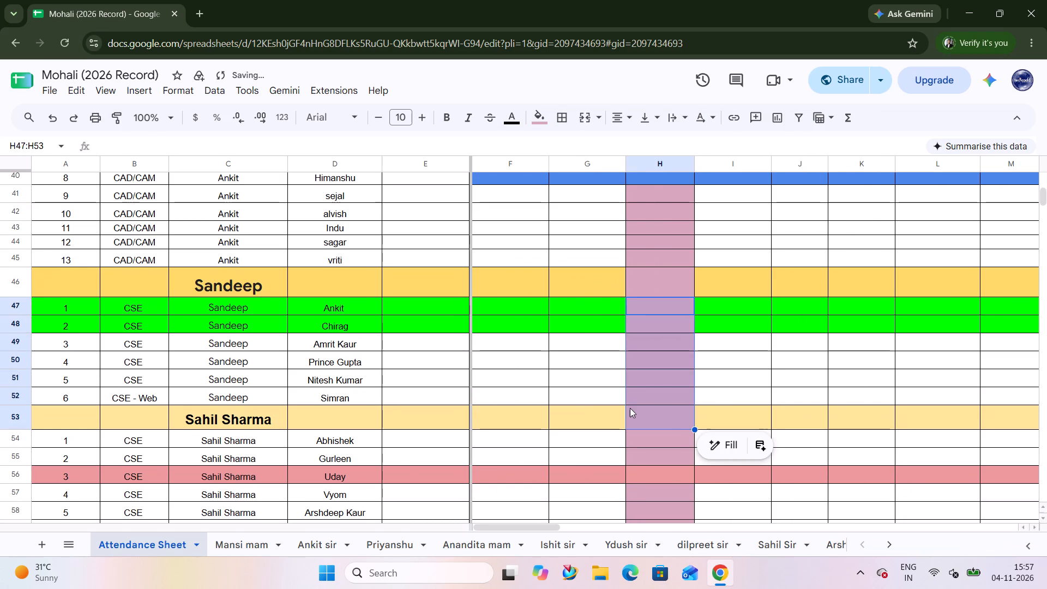
{"action": "scroll", "coordinate": [630, 408], "scroll_direction": "right", "scroll_amount": 6}
{"action": "scroll", "coordinate": [569, 283], "scroll_direction": "right", "scroll_amount": 9}
{"action": "left_click", "coordinate": [538, 270]}
{"action": "scroll", "coordinate": [531, 283], "scroll_direction": "right", "scroll_amount": 3}
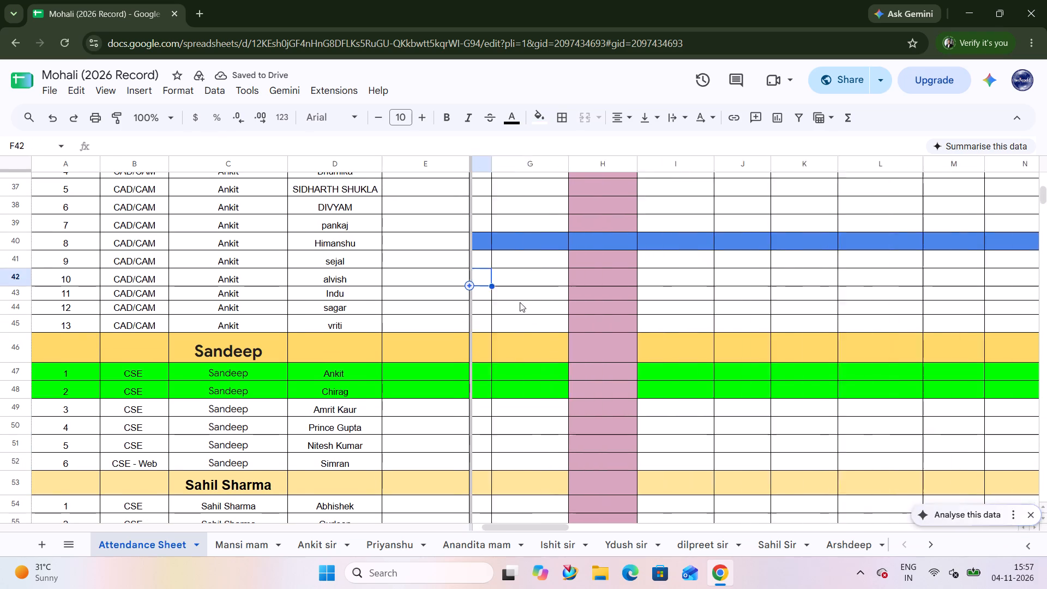
{"action": "scroll", "coordinate": [520, 302], "scroll_direction": "right", "scroll_amount": 3}
{"action": "scroll", "coordinate": [513, 267], "scroll_direction": "up", "scroll_amount": 4}
{"action": "scroll", "coordinate": [487, 356], "scroll_direction": "down", "scroll_amount": 1}
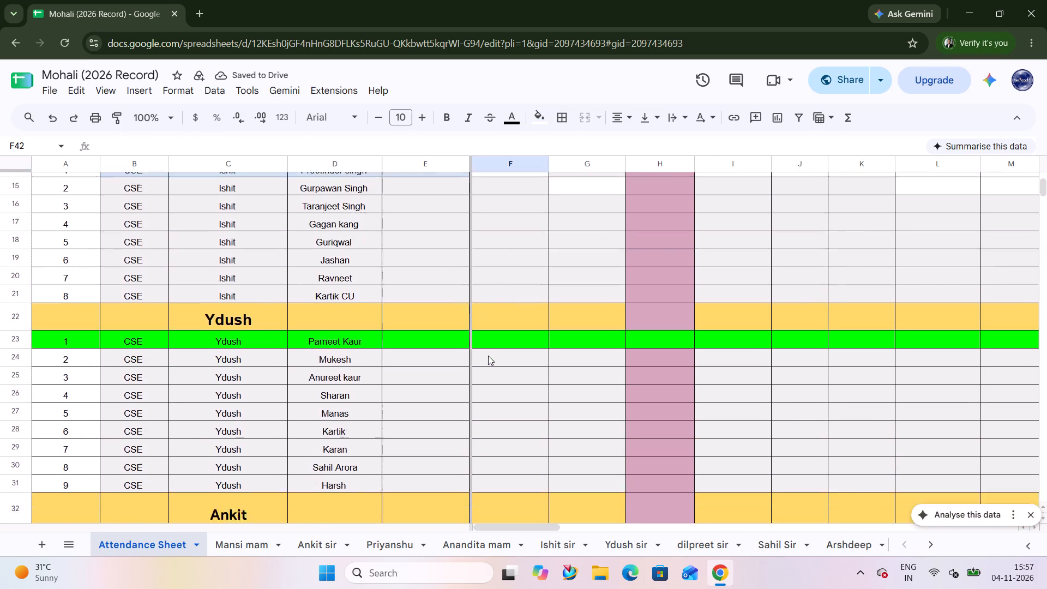
{"action": "scroll", "coordinate": [488, 356], "scroll_direction": "down", "scroll_amount": 1}
{"action": "scroll", "coordinate": [488, 356], "scroll_direction": "up", "scroll_amount": 2}
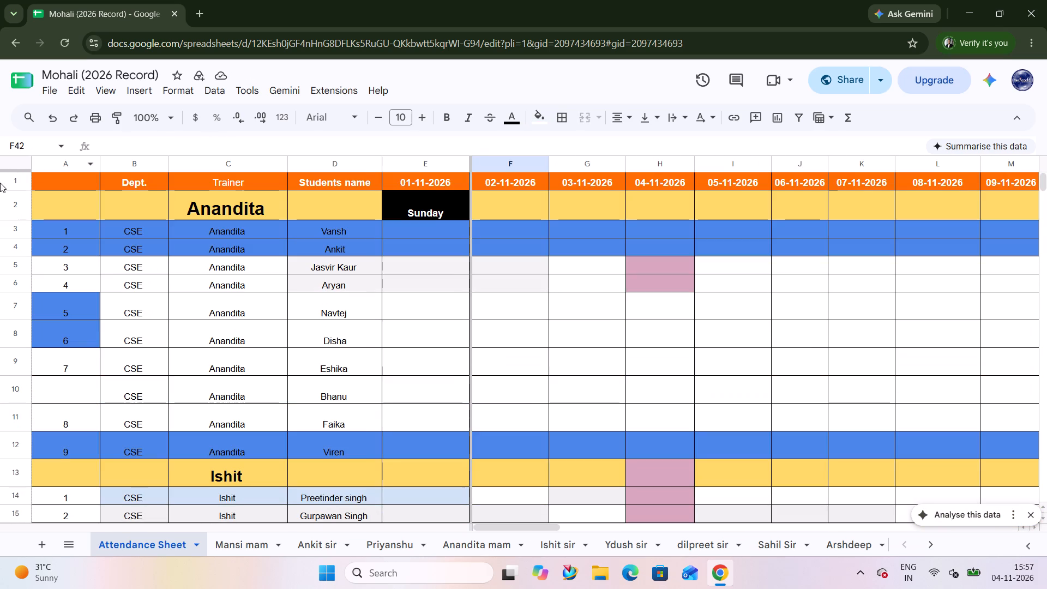
Freeze the header row, row 1, above the student rows.
{"action": "left_click_drag", "start_coordinate": [25, 170], "coordinate": [20, 183]}
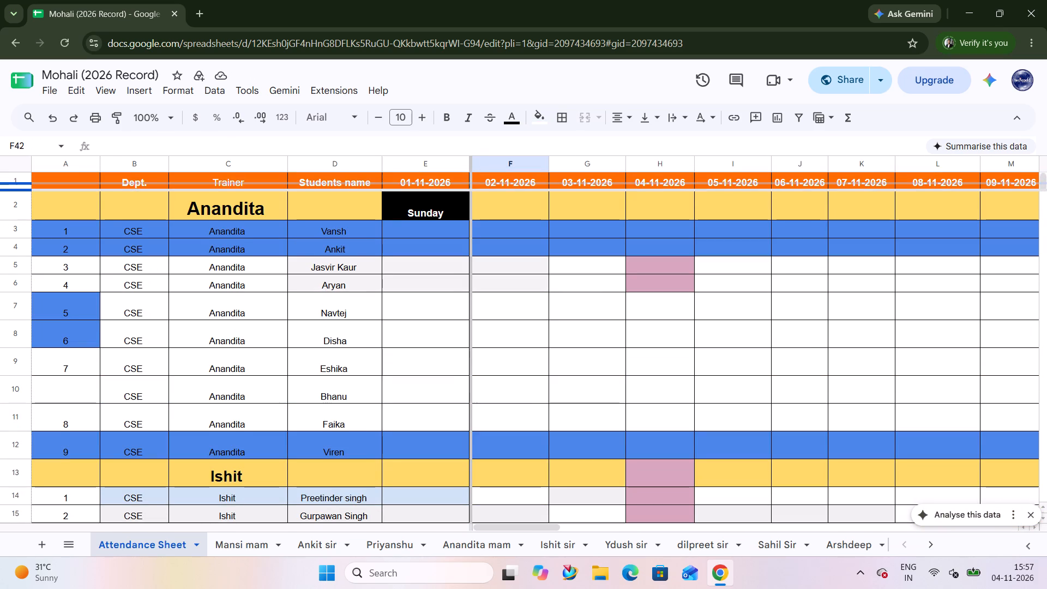
{"action": "left_click_drag", "start_coordinate": [20, 183], "coordinate": [20, 185]}
Examine the trainers' sections from the top down to Ankit's students and back, with the date header kept in place.
{"action": "scroll", "coordinate": [195, 233], "scroll_direction": "down", "scroll_amount": 4}
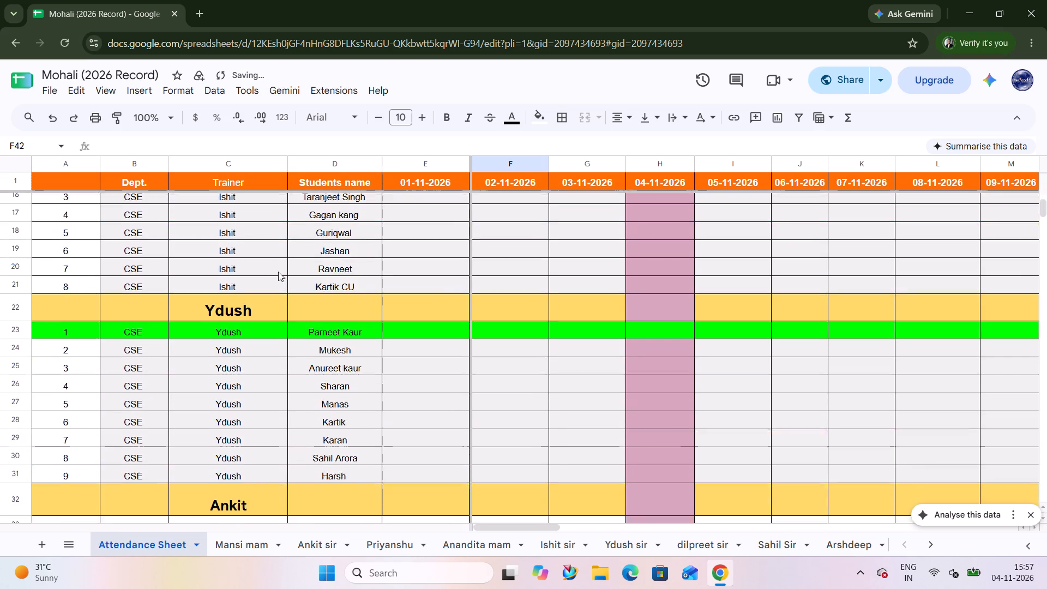
{"action": "scroll", "coordinate": [278, 272], "scroll_direction": "down", "scroll_amount": 2}
{"action": "scroll", "coordinate": [437, 271], "scroll_direction": "right", "scroll_amount": 1}
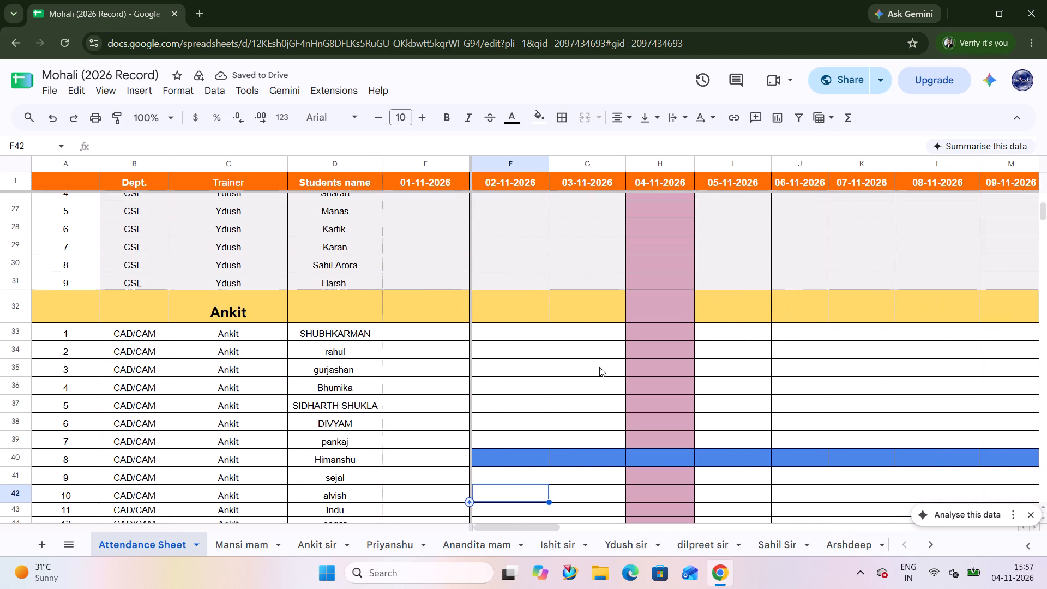
{"action": "scroll", "coordinate": [561, 459], "scroll_direction": "right", "scroll_amount": 8}
{"action": "scroll", "coordinate": [488, 357], "scroll_direction": "right", "scroll_amount": 3}
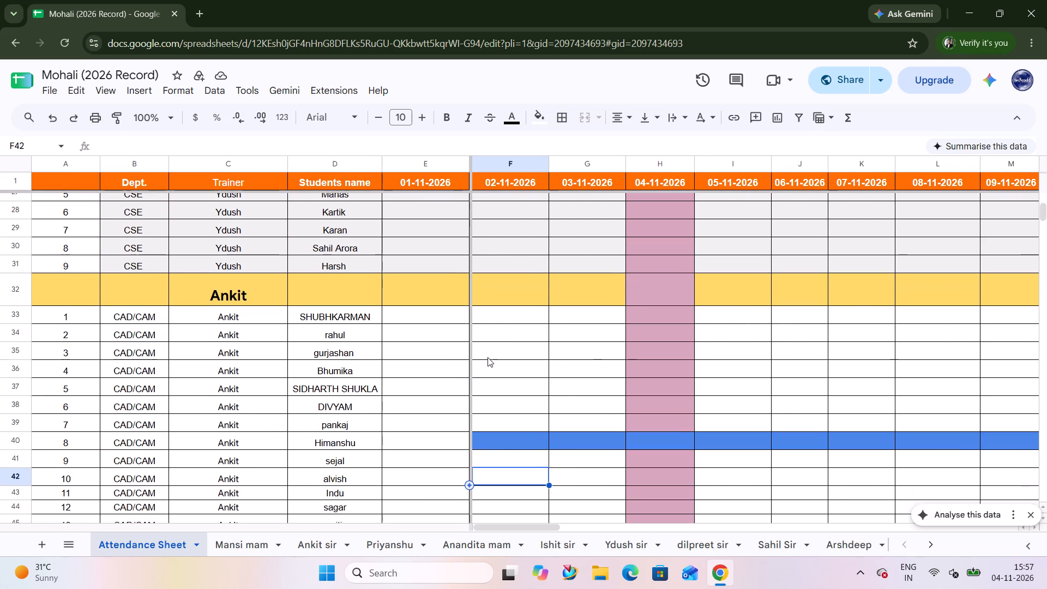
{"action": "scroll", "coordinate": [488, 357], "scroll_direction": "right", "scroll_amount": 2}
{"action": "scroll", "coordinate": [488, 357], "scroll_direction": "up", "scroll_amount": 8}
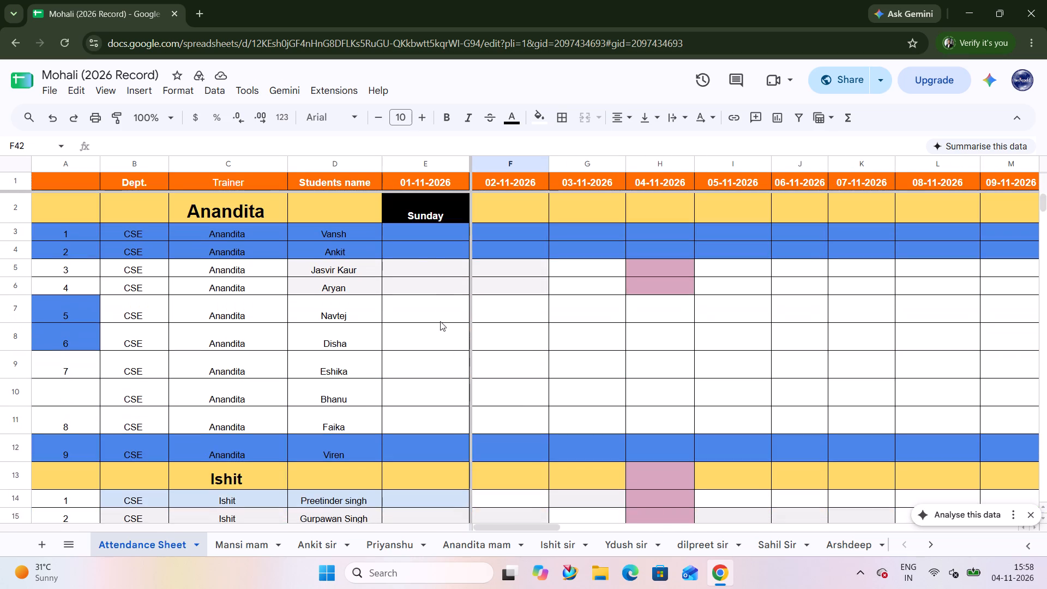
{"action": "scroll", "coordinate": [425, 243], "scroll_direction": "down", "scroll_amount": 2}
{"action": "scroll", "coordinate": [424, 239], "scroll_direction": "up", "scroll_amount": 3}
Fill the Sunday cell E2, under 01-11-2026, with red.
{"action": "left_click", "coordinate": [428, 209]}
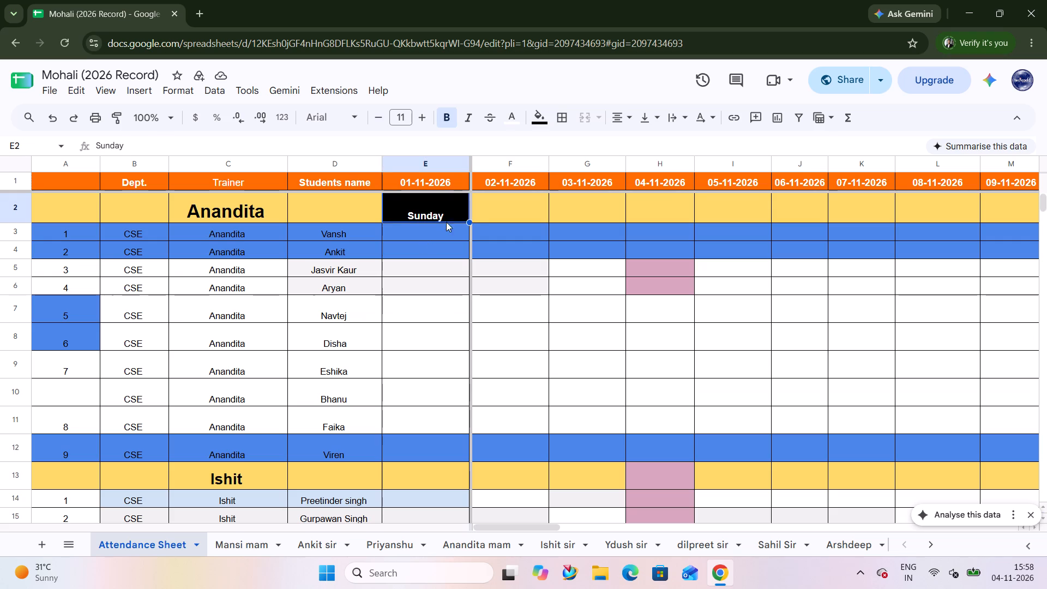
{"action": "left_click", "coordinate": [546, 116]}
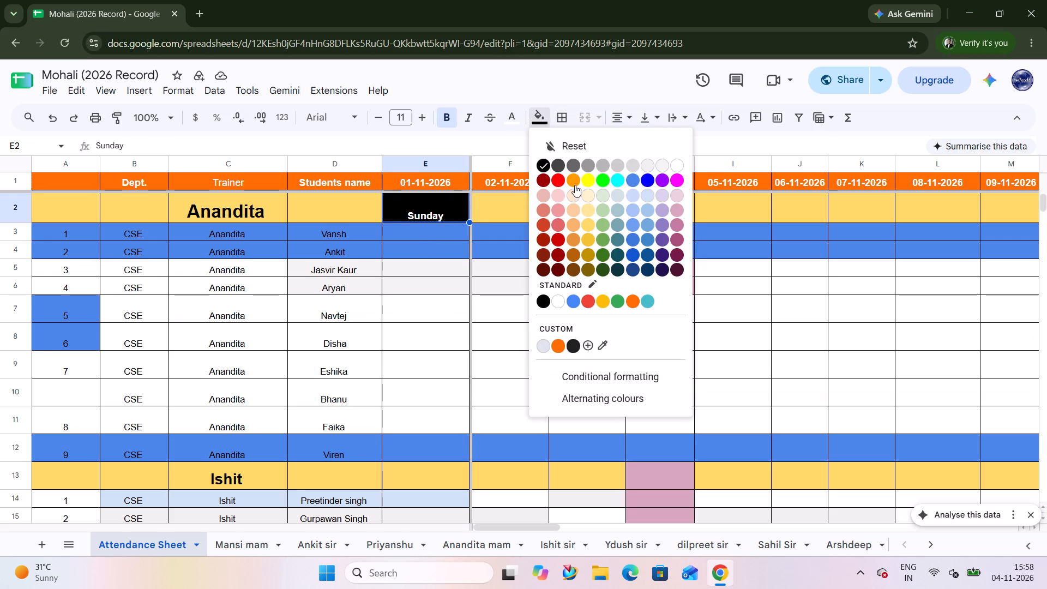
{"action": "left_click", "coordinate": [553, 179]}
Fill the Sunday cell E2 with the light magenta used in the 04-11-2026 column.
{"action": "left_click", "coordinate": [451, 208]}
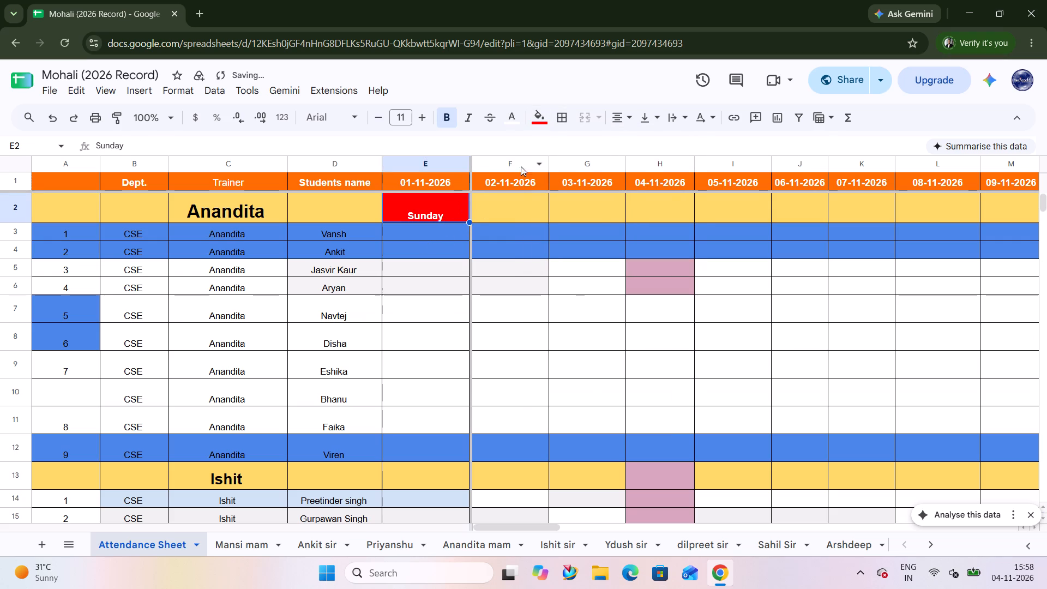
{"action": "left_click", "coordinate": [541, 118]}
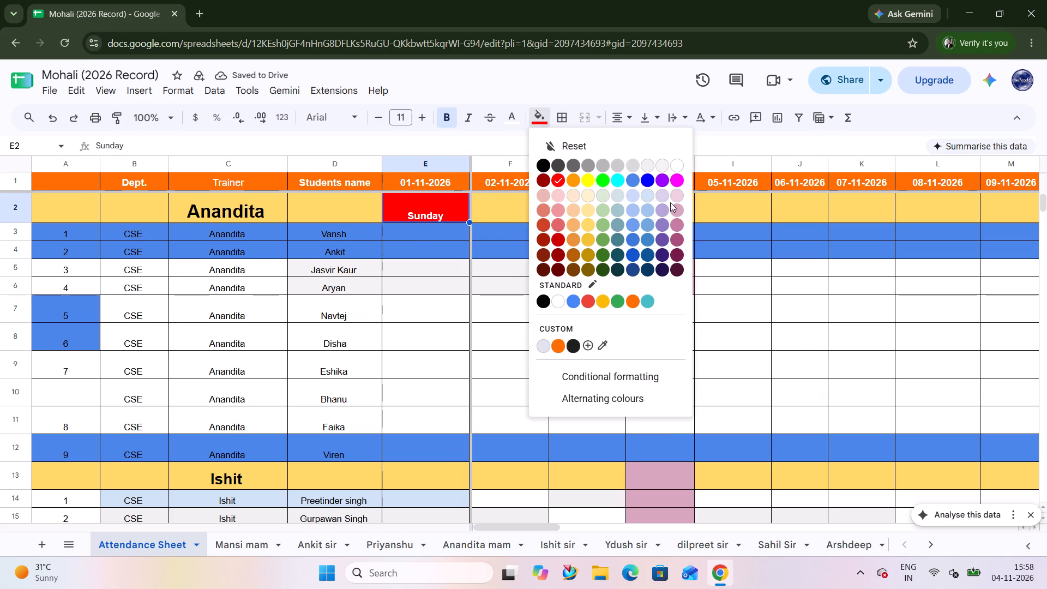
{"action": "left_click", "coordinate": [678, 210]}
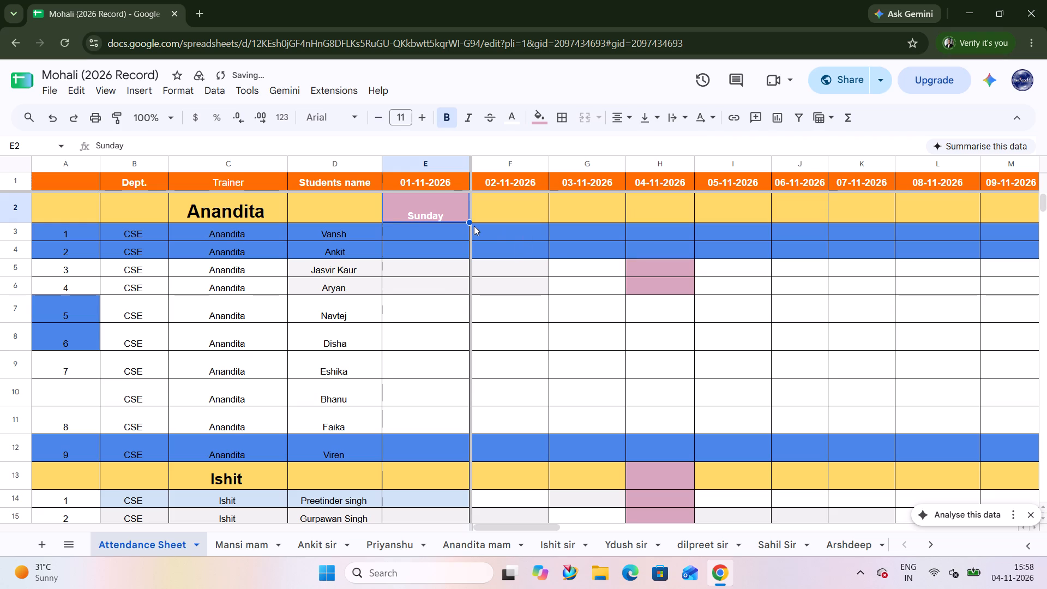
{"action": "left_click", "coordinate": [470, 223]}
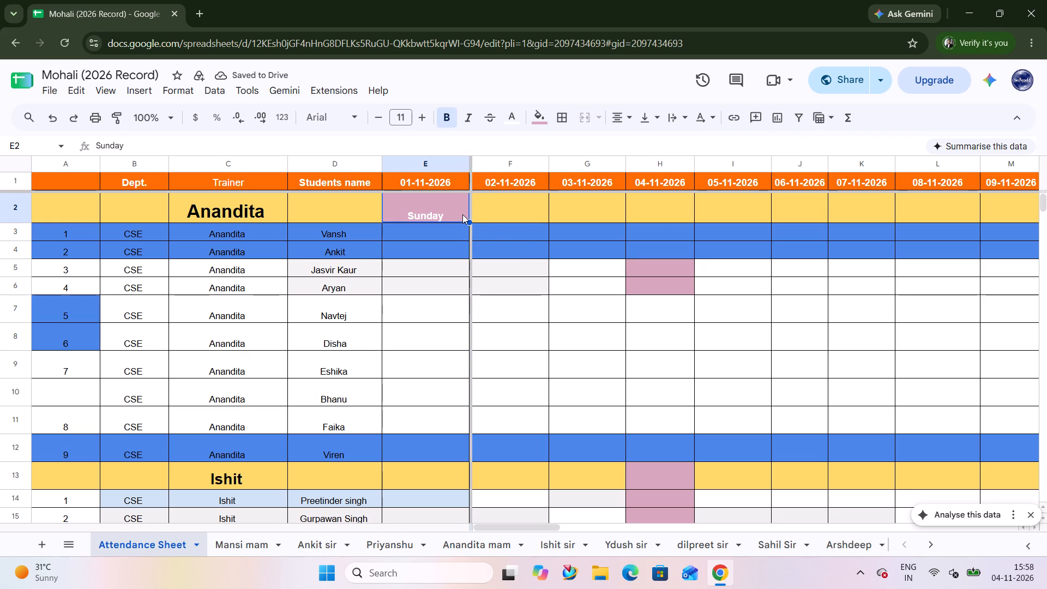
Centre the Sunday text in cell E2 horizontally and align it to the middle vertically.
{"action": "left_click", "coordinate": [627, 120]}
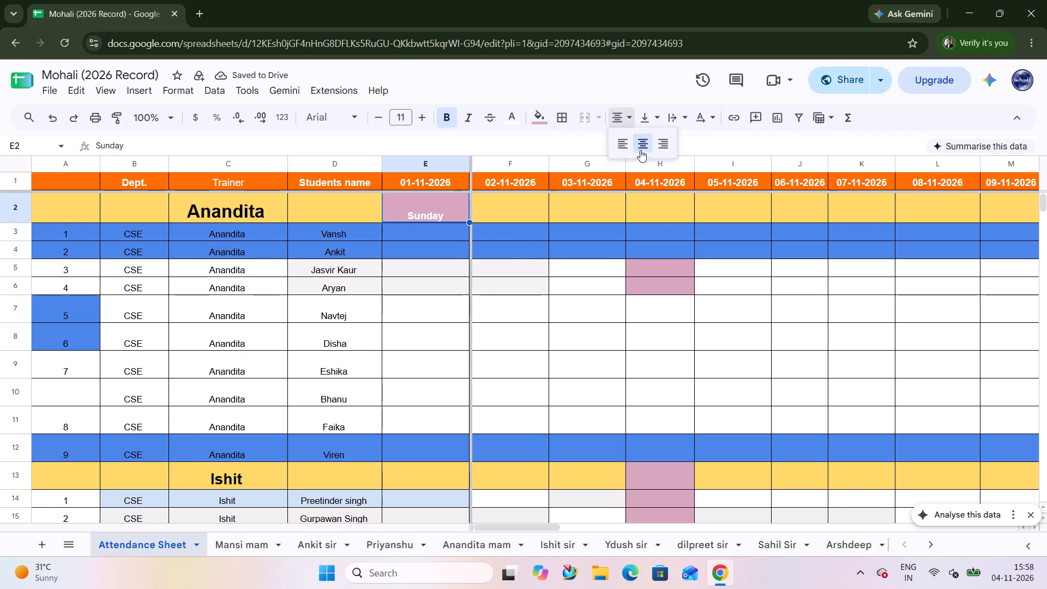
{"action": "left_click", "coordinate": [645, 143]}
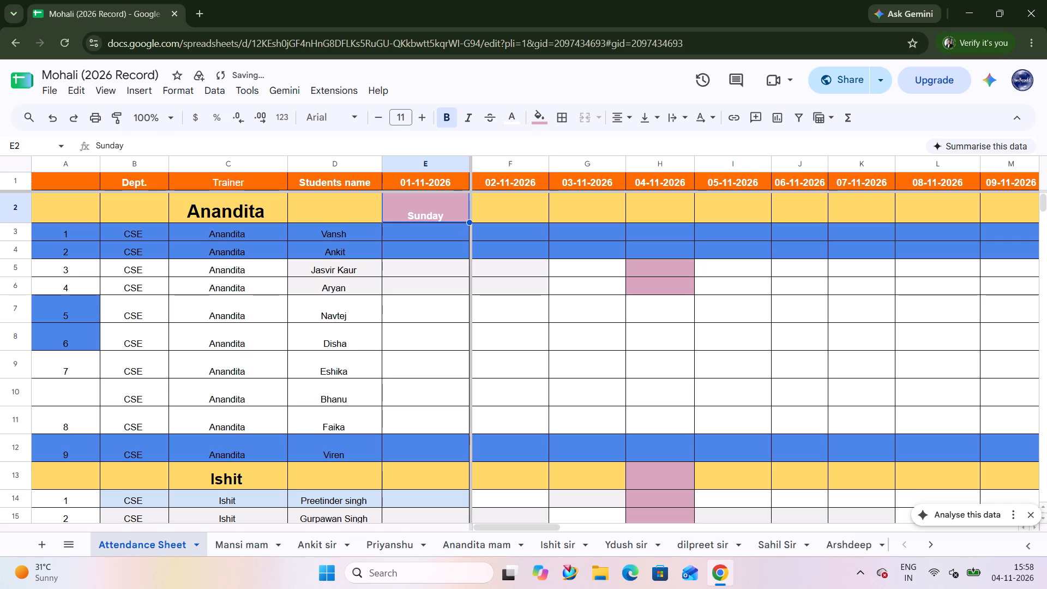
{"action": "left_click", "coordinate": [659, 117]}
{"action": "left_click", "coordinate": [667, 143]}
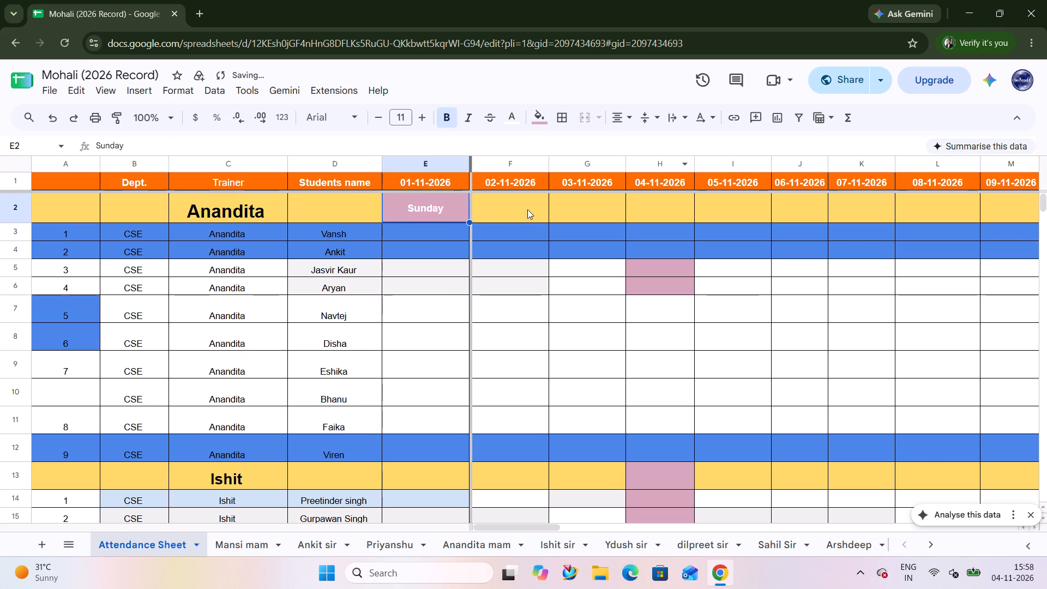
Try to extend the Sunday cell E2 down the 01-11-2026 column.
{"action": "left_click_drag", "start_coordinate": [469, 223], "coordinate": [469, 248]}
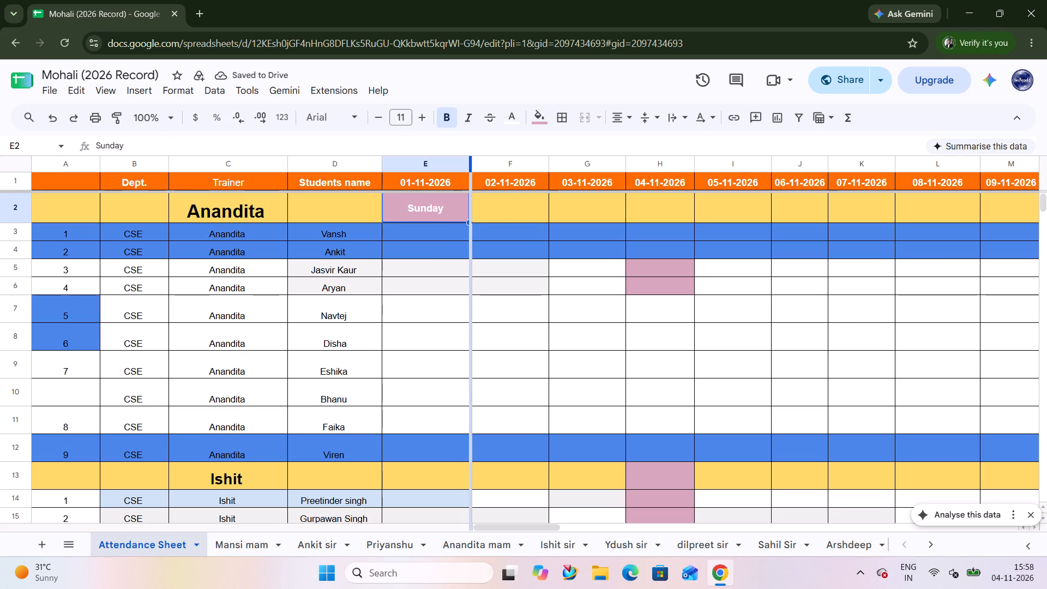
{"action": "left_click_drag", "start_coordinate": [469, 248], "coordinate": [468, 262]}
Align the text of the entire attendance sheet to the vertical middle and the horizontal centre.
{"action": "left_click", "coordinate": [538, 303]}
{"action": "key", "text": "ctrl+a"}
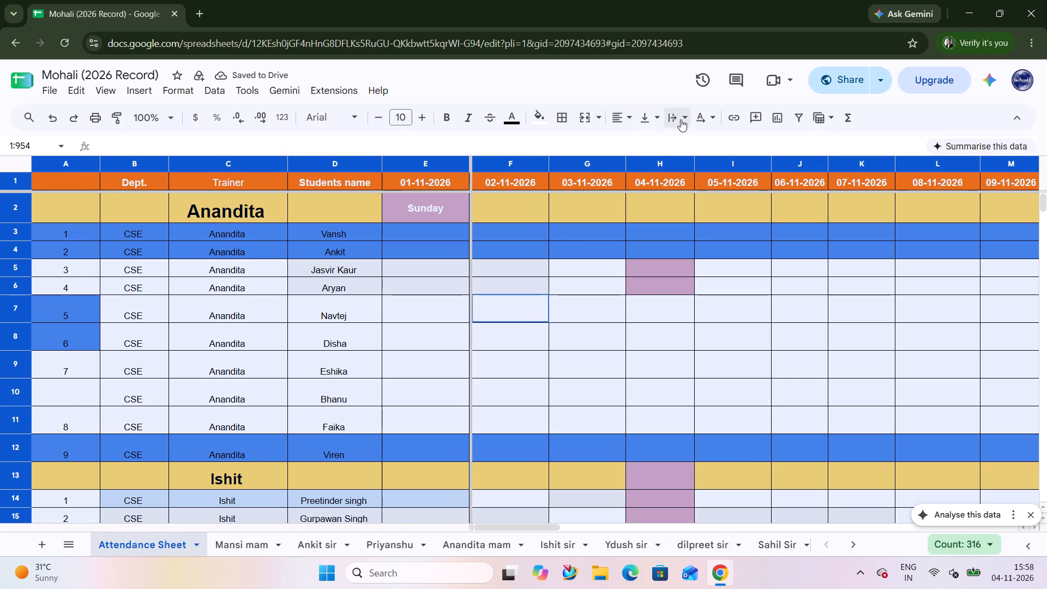
{"action": "left_click", "coordinate": [683, 119]}
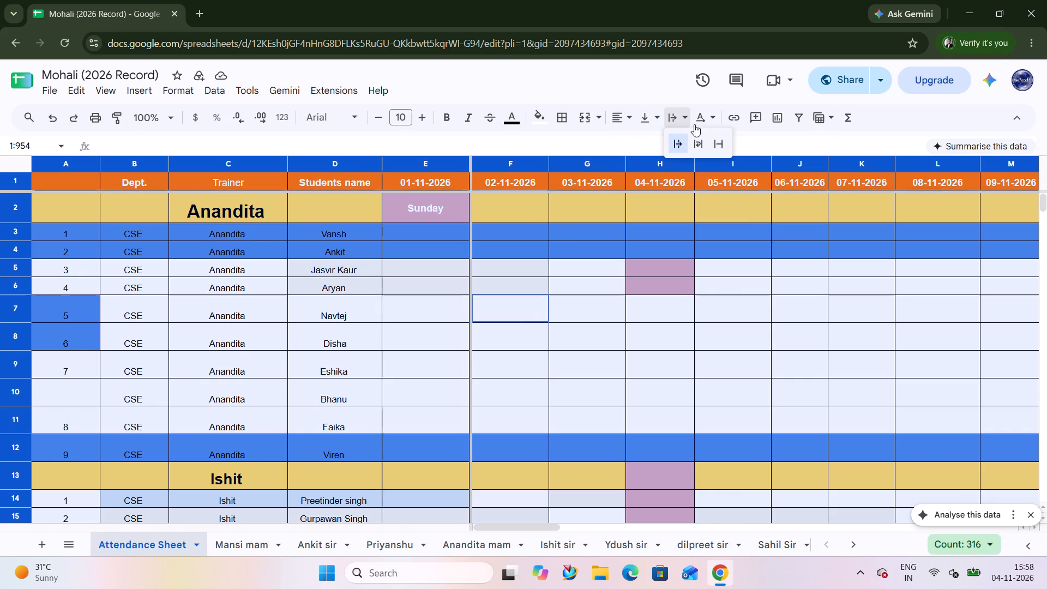
{"action": "left_click", "coordinate": [713, 116]}
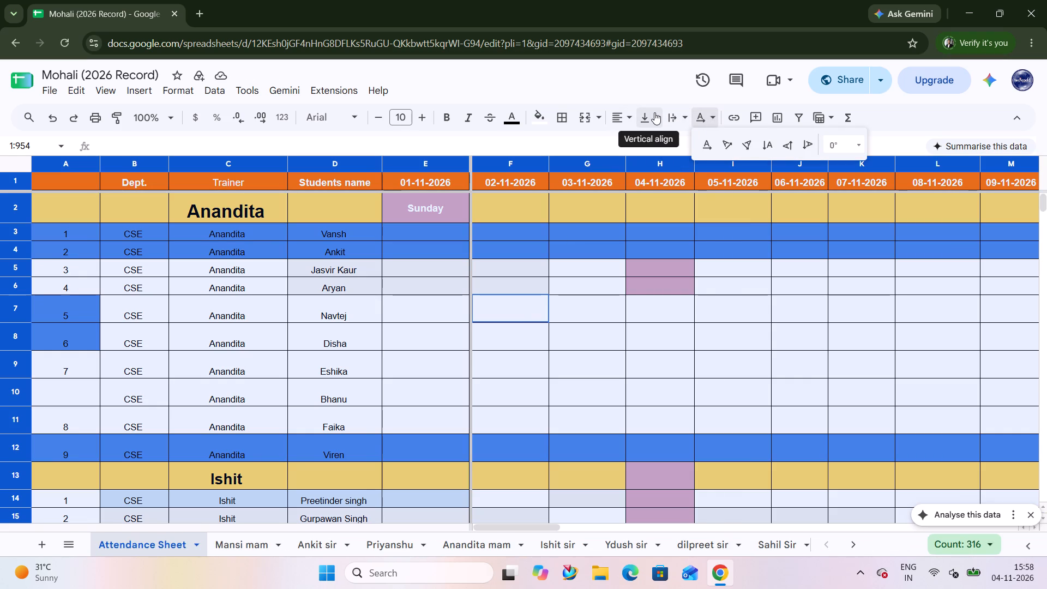
{"action": "left_click", "coordinate": [658, 119]}
{"action": "left_click", "coordinate": [671, 145]}
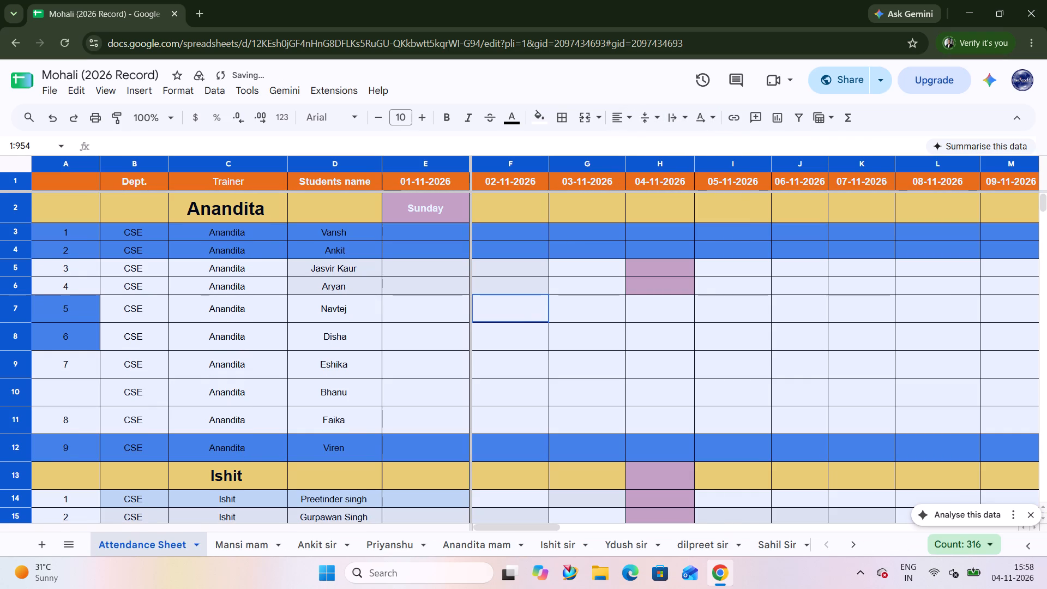
{"action": "left_click", "coordinate": [629, 117]}
{"action": "left_click", "coordinate": [641, 140]}
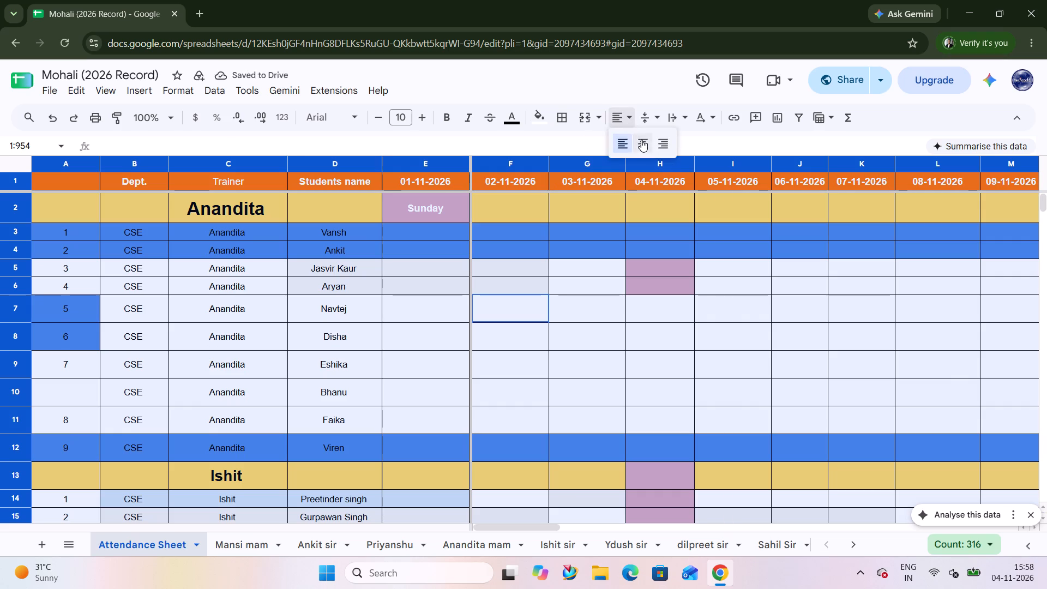
{"action": "left_click_drag", "start_coordinate": [624, 264], "coordinate": [617, 274]}
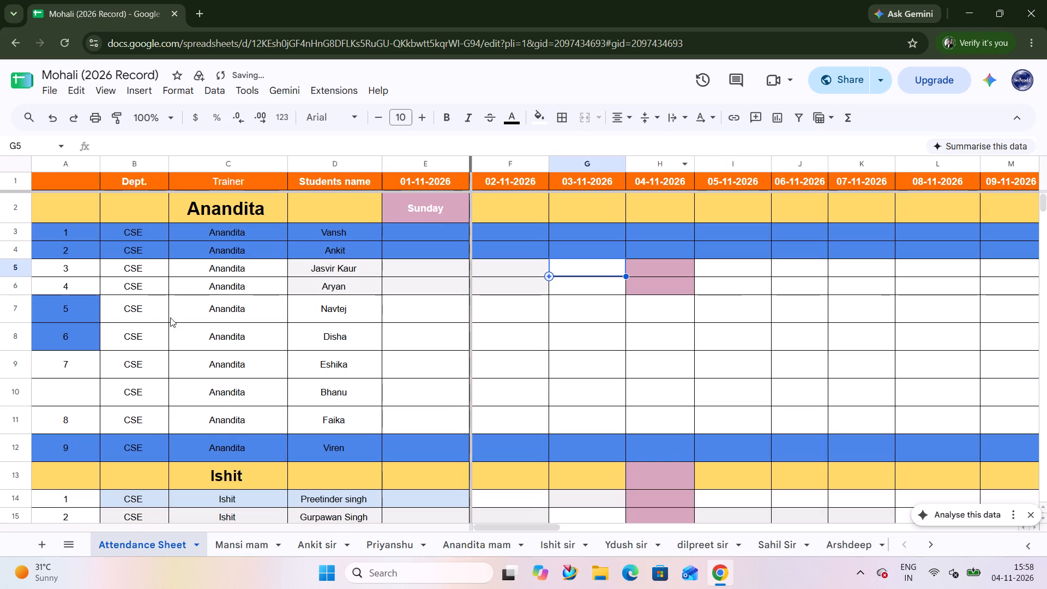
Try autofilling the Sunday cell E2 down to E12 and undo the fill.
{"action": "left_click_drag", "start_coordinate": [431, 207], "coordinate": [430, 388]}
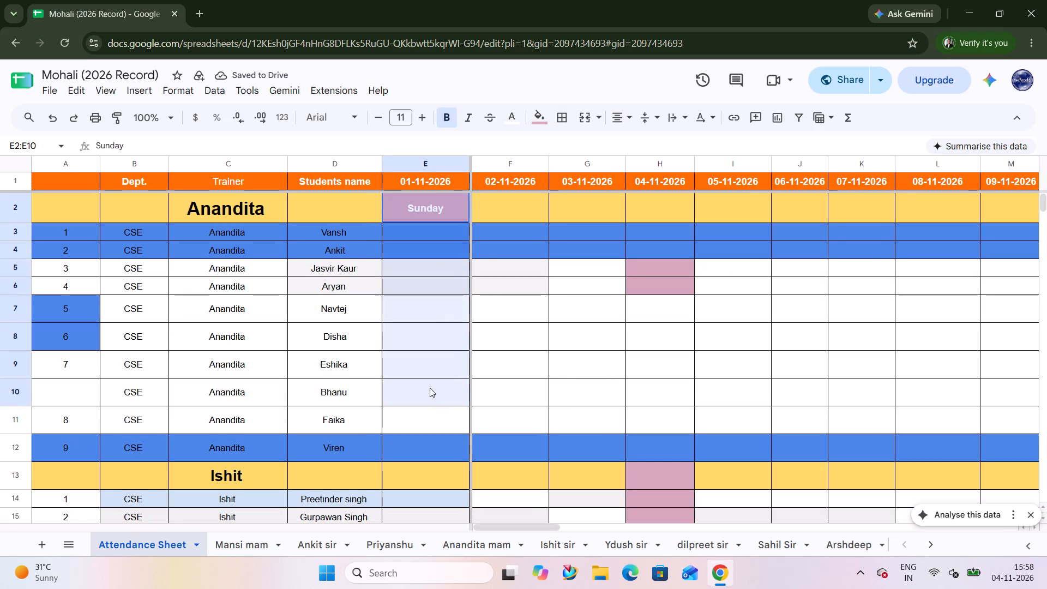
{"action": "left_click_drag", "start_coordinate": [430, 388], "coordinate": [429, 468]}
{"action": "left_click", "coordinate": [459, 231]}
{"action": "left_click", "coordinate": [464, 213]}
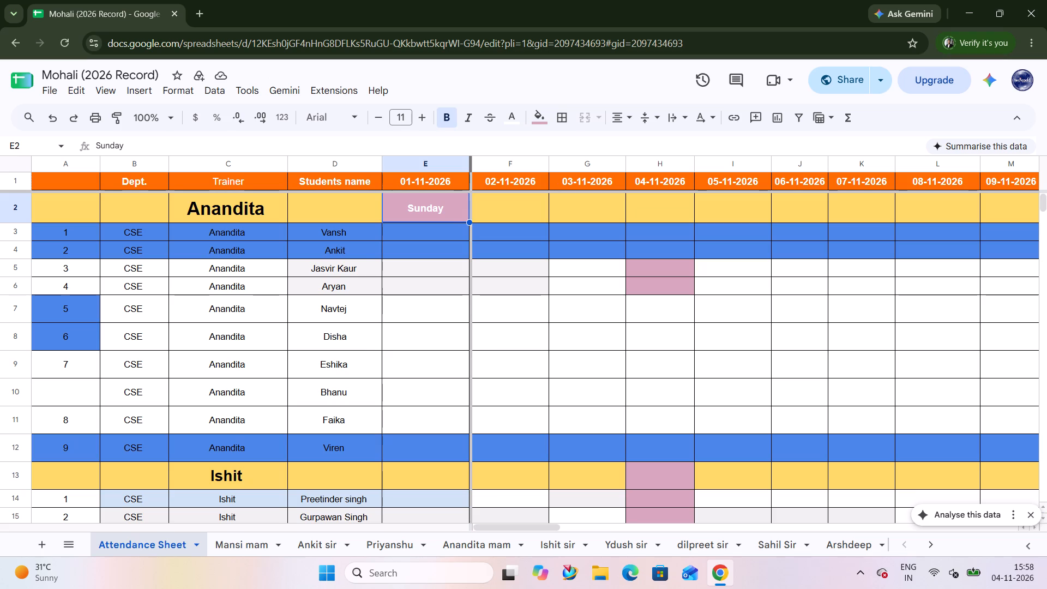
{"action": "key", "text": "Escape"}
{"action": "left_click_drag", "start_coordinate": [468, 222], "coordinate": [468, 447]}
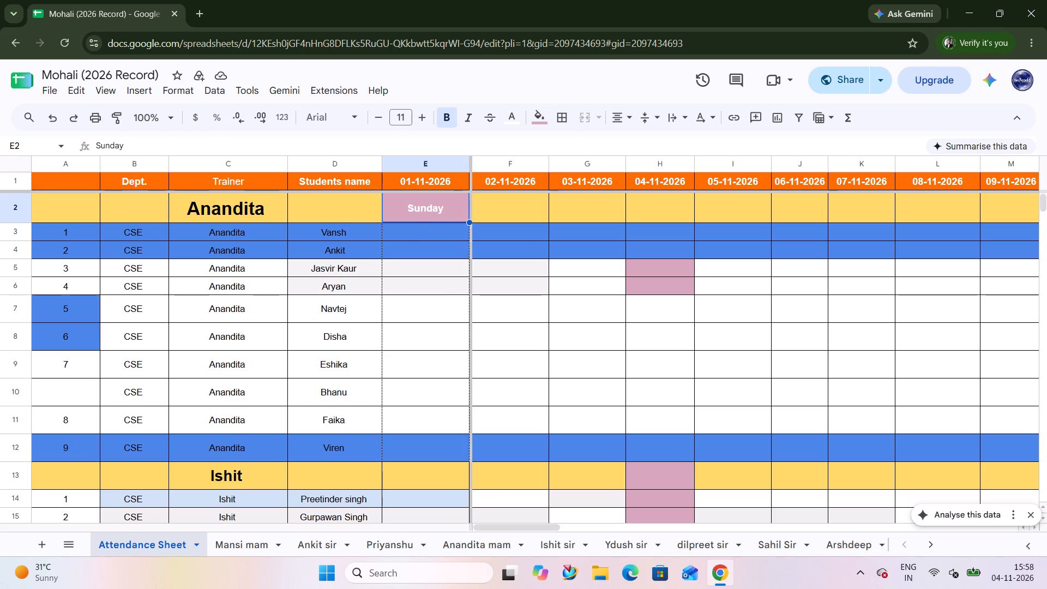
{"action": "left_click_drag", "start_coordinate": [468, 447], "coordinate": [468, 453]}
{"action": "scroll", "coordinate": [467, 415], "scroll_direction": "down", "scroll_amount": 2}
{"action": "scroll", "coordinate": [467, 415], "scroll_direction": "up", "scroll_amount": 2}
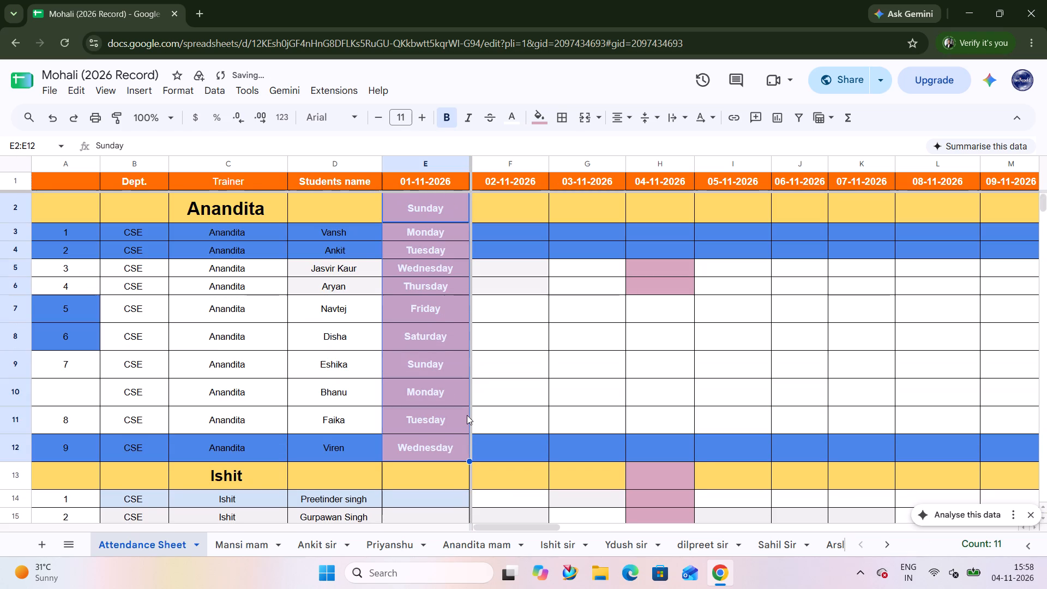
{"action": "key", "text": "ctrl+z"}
Copy the Sunday cell E2 with its formatting into E3, the cell below it.
{"action": "left_click", "coordinate": [439, 212]}
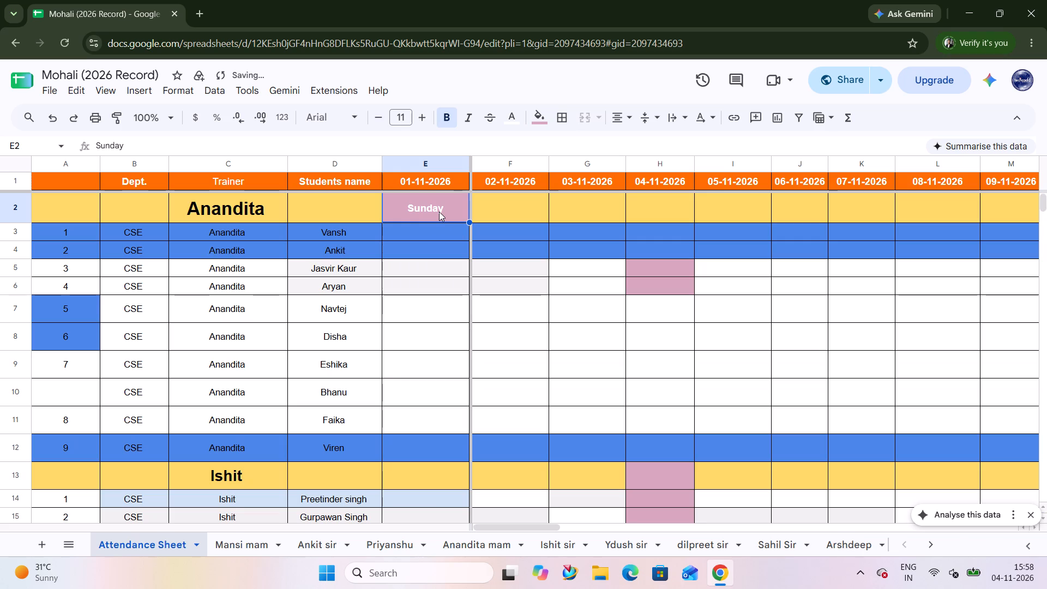
{"action": "key", "text": "ctrl+c"}
{"action": "left_click", "coordinate": [442, 227], "text": "ctrl"}
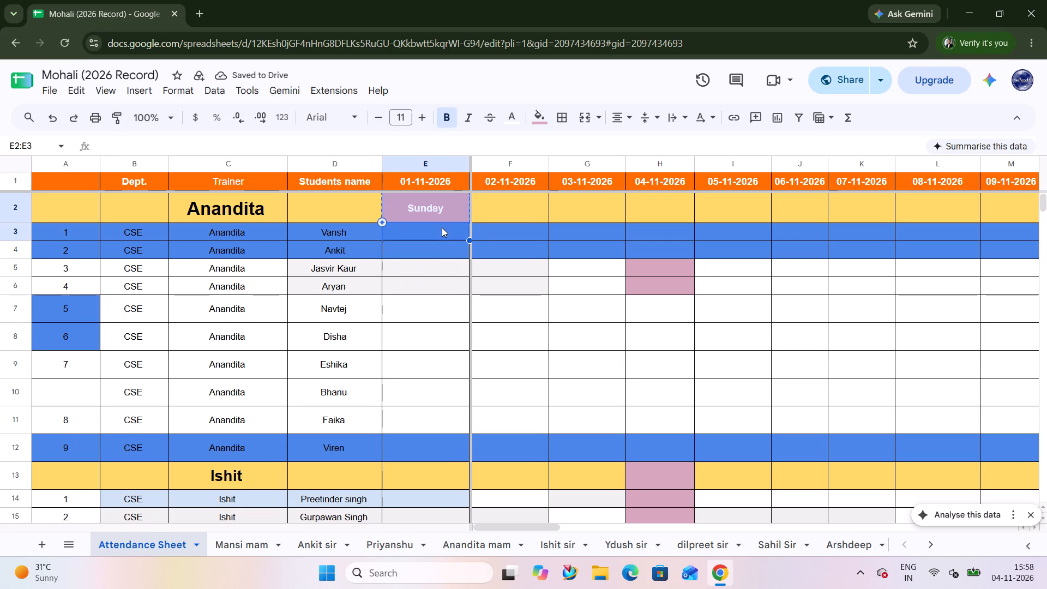
{"action": "key", "text": "ctrl+v"}
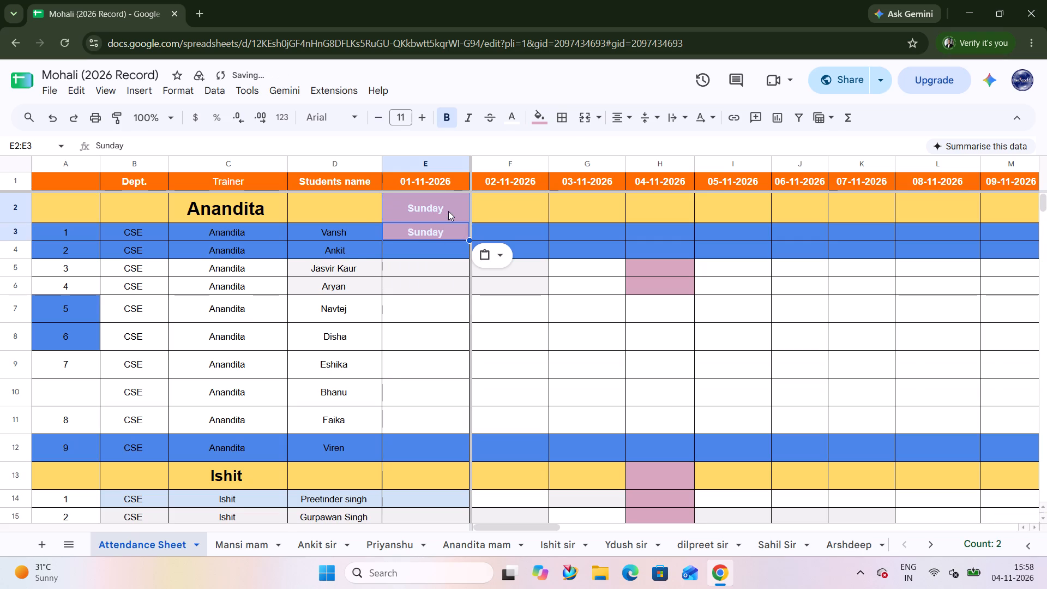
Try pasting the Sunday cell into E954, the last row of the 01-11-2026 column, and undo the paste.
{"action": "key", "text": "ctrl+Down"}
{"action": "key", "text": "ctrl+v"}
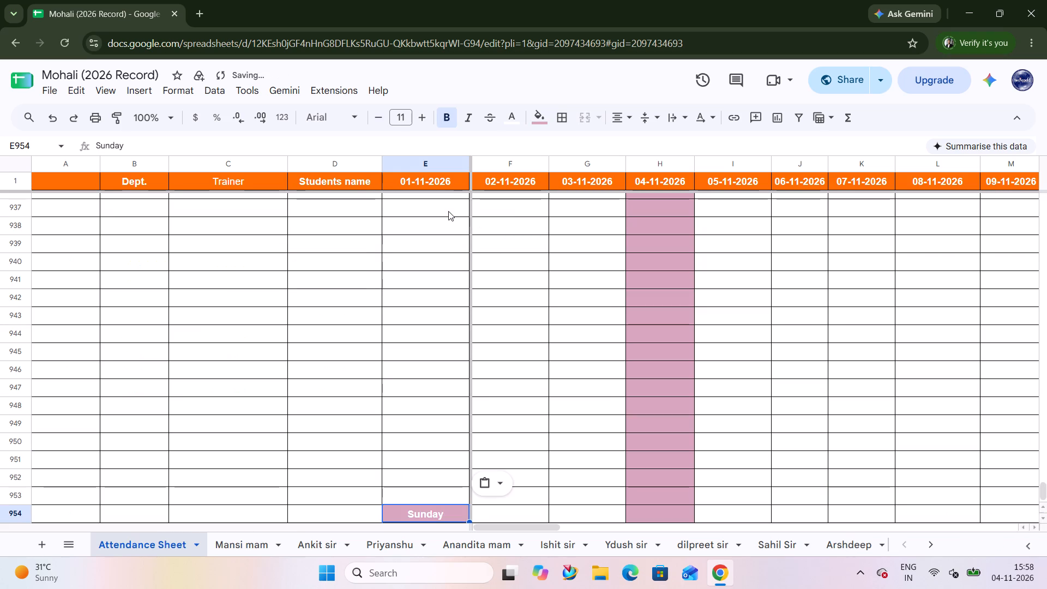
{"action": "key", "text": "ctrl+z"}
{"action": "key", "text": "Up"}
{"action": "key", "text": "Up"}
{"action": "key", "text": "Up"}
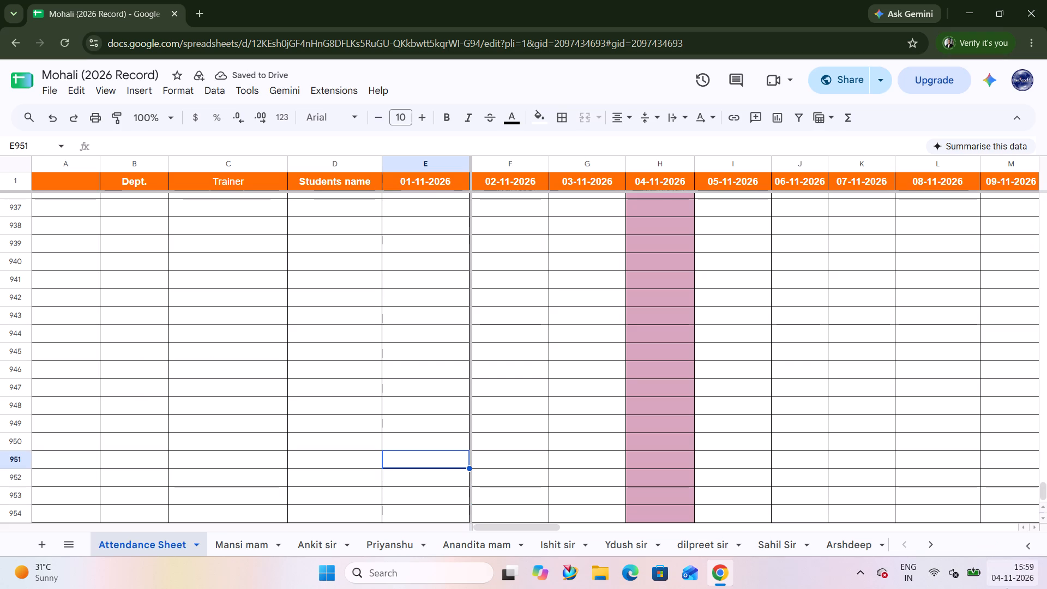
Paste the copied Sunday cell with its formatting into E4 through E8 of the 01-11-2026 column.
{"action": "left_click_drag", "start_coordinate": [1042, 494], "coordinate": [1046, 0]}
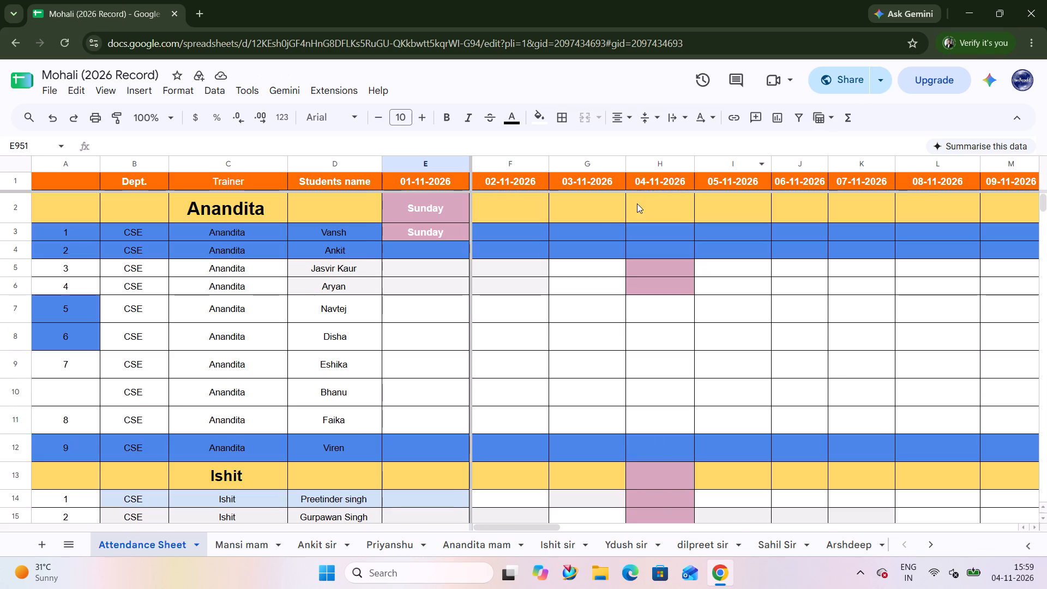
{"action": "left_click", "coordinate": [423, 270]}
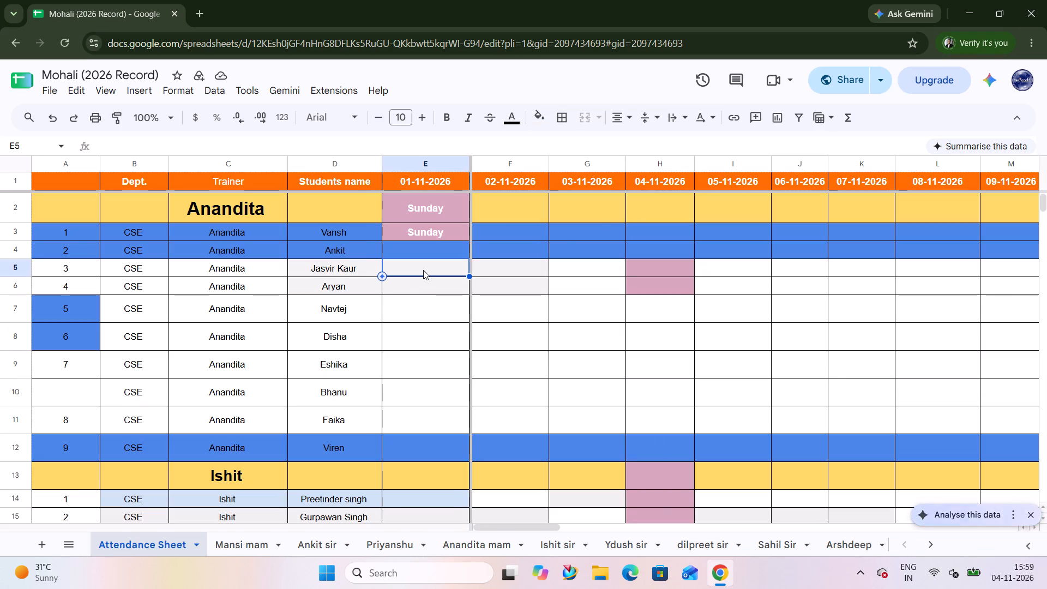
{"action": "key", "text": "ctrl+v"}
{"action": "left_click", "coordinate": [419, 249]}
{"action": "key", "text": "ctrl+v"}
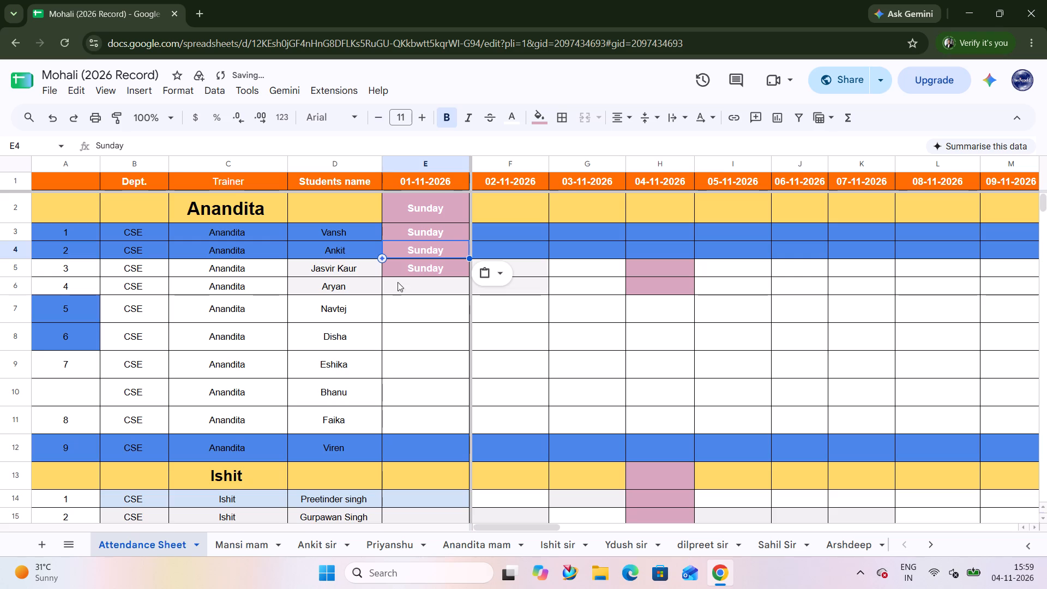
{"action": "left_click", "coordinate": [410, 286]}
{"action": "key", "text": "ctrl+v"}
{"action": "left_click", "coordinate": [410, 301]}
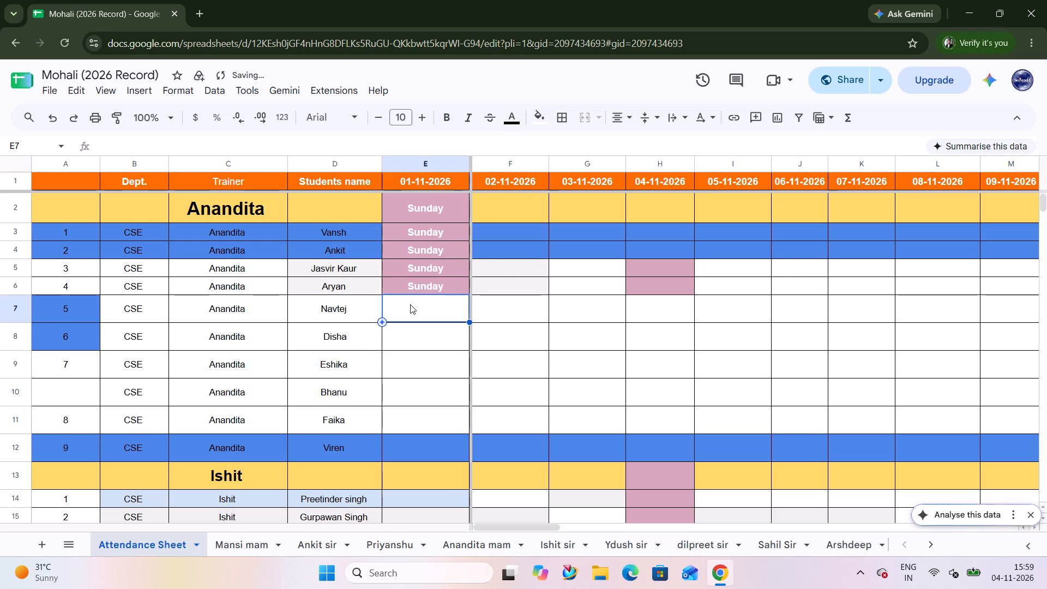
{"action": "key", "text": "v"}
{"action": "key", "text": "ctrl+v"}
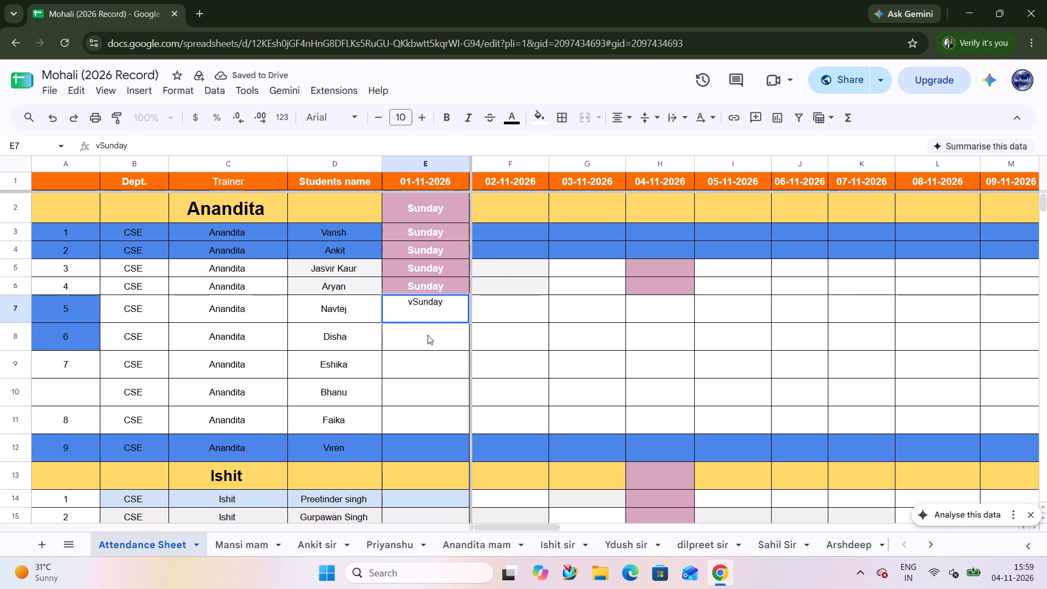
{"action": "left_click", "coordinate": [428, 335], "text": "ctrl"}
{"action": "left_click", "coordinate": [431, 304], "text": "ctrl"}
{"action": "key", "text": "ctrl+v"}
{"action": "left_click", "coordinate": [429, 299], "text": "ctrl"}
{"action": "key", "text": "ctrl+v"}
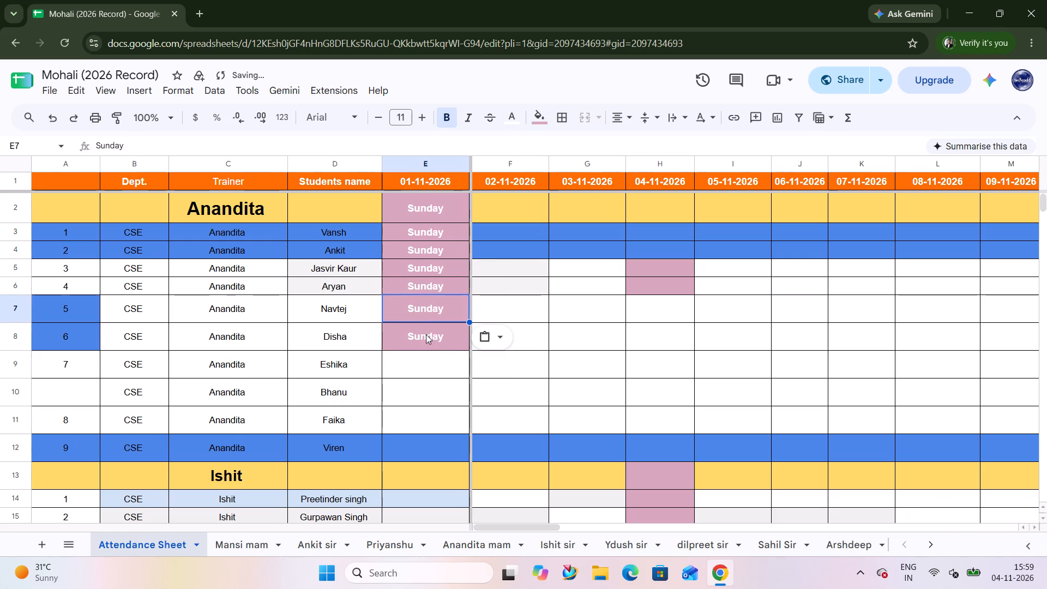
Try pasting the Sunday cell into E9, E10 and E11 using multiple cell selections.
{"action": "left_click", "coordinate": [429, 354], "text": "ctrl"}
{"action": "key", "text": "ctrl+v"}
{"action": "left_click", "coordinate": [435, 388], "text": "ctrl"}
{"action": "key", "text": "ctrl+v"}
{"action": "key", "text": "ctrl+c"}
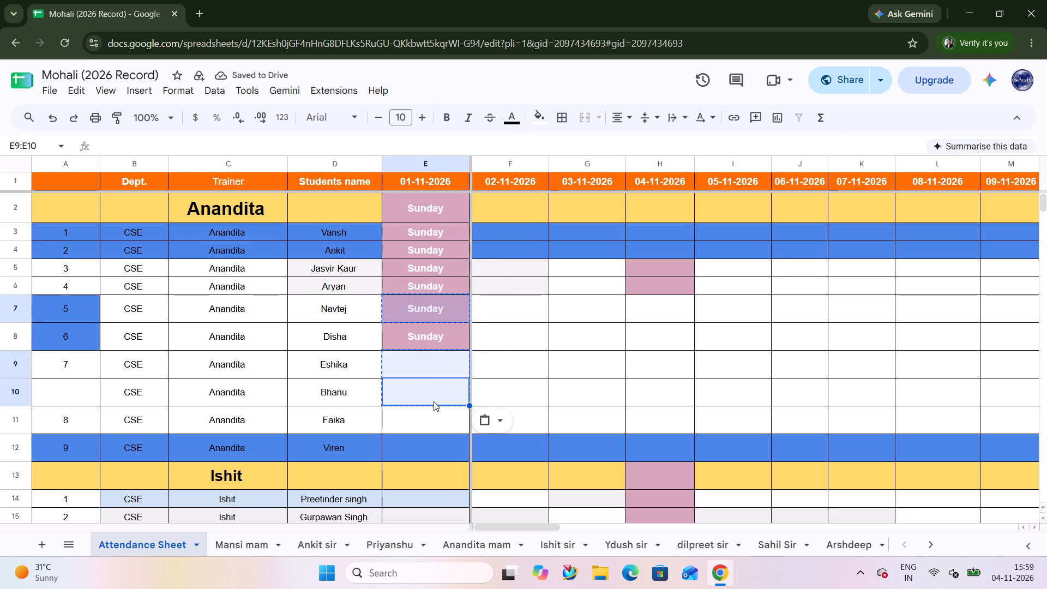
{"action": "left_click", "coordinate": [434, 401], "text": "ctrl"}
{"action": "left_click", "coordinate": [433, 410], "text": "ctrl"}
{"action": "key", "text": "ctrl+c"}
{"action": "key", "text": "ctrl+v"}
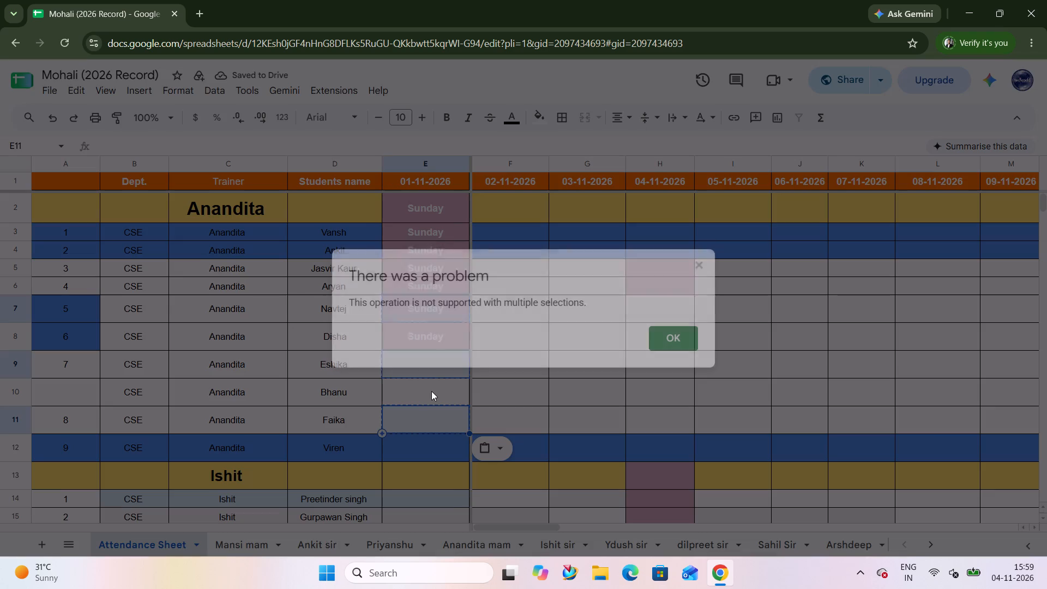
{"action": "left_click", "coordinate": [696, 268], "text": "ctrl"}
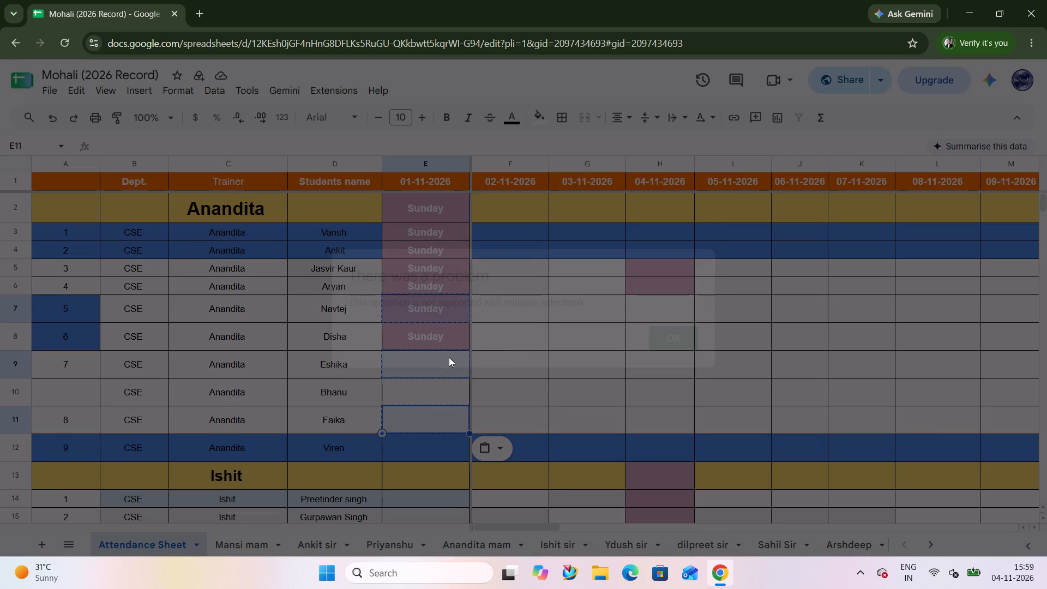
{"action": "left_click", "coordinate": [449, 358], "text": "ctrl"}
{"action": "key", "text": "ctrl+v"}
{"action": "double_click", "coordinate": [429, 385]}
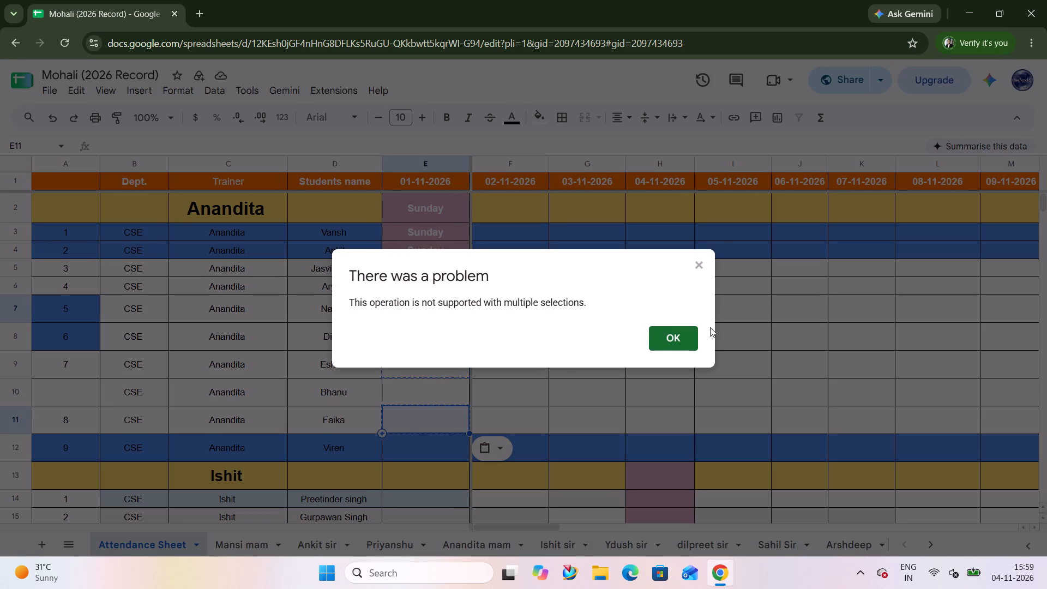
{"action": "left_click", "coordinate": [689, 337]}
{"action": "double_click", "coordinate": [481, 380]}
Paste the Sunday cell into E9 through E12, the remaining 01-11-2026 cells of the Anandita group.
{"action": "left_click", "coordinate": [421, 365]}
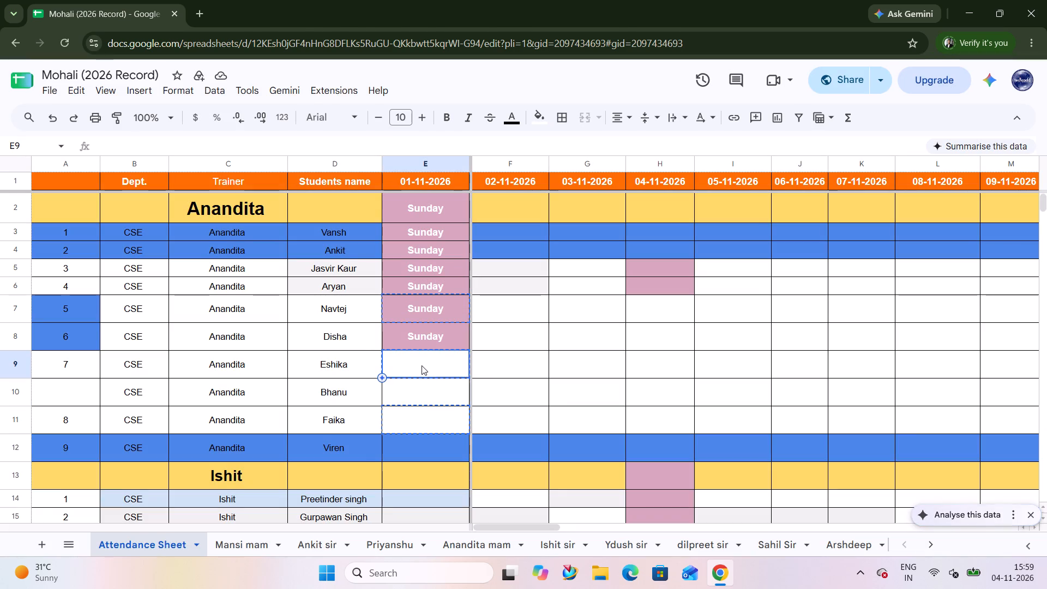
{"action": "key", "text": "ctrl+v"}
{"action": "left_click", "coordinate": [420, 389], "text": "ctrl"}
{"action": "key", "text": "ctrl+v"}
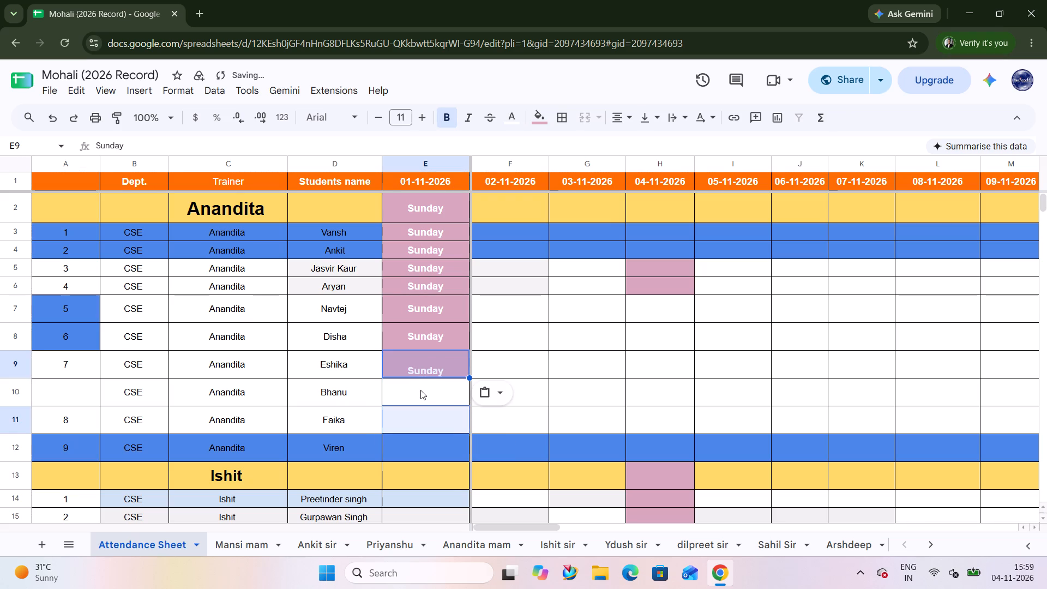
{"action": "left_click", "coordinate": [421, 392]}
{"action": "key", "text": "ctrl+v"}
{"action": "left_click", "coordinate": [424, 411]}
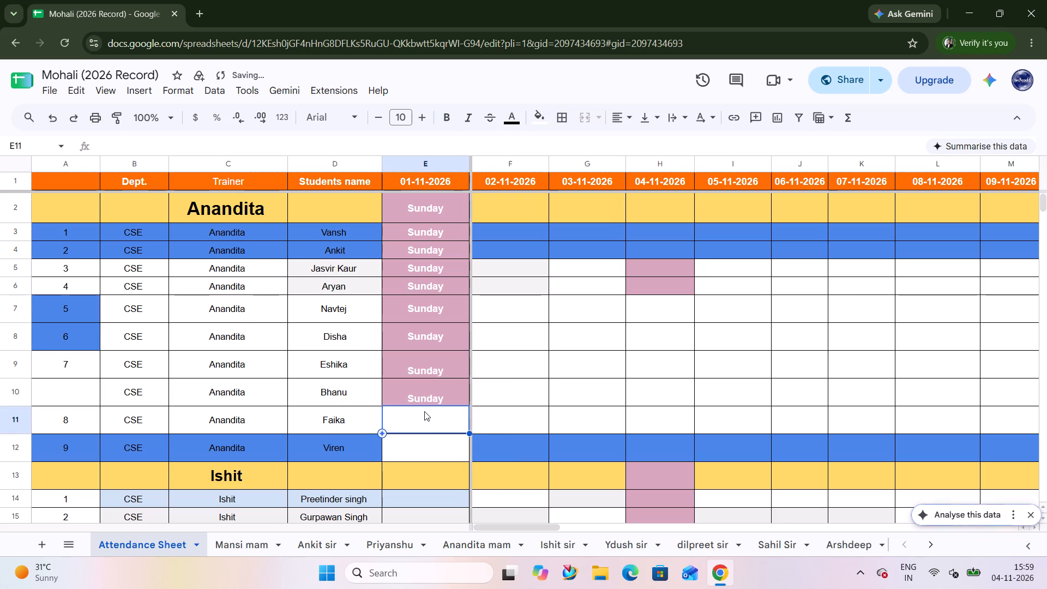
{"action": "key", "text": "ctrl+v"}
{"action": "left_click", "coordinate": [426, 446]}
{"action": "key", "text": "ctrl+v"}
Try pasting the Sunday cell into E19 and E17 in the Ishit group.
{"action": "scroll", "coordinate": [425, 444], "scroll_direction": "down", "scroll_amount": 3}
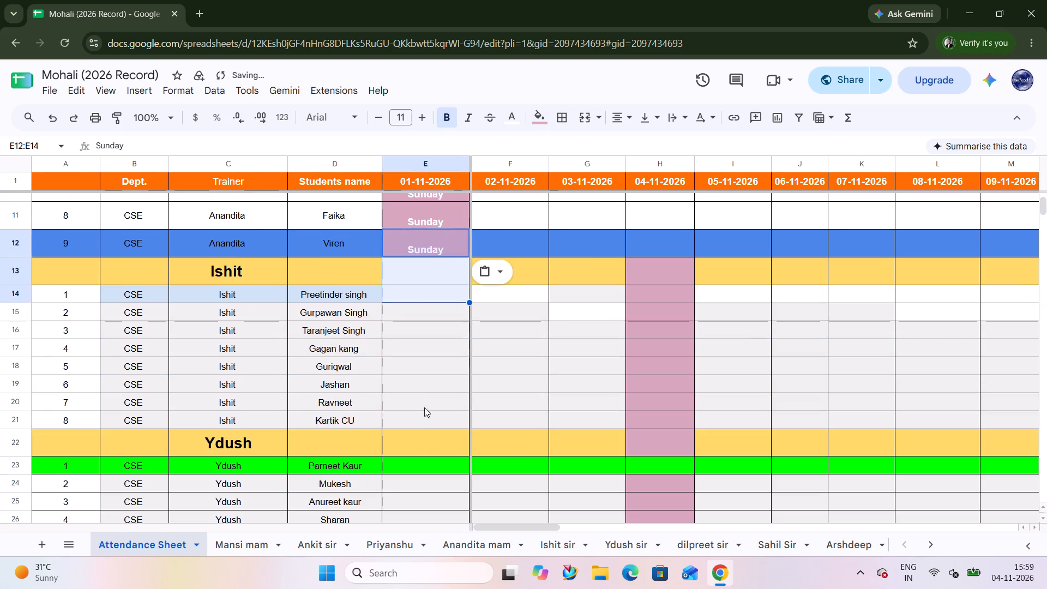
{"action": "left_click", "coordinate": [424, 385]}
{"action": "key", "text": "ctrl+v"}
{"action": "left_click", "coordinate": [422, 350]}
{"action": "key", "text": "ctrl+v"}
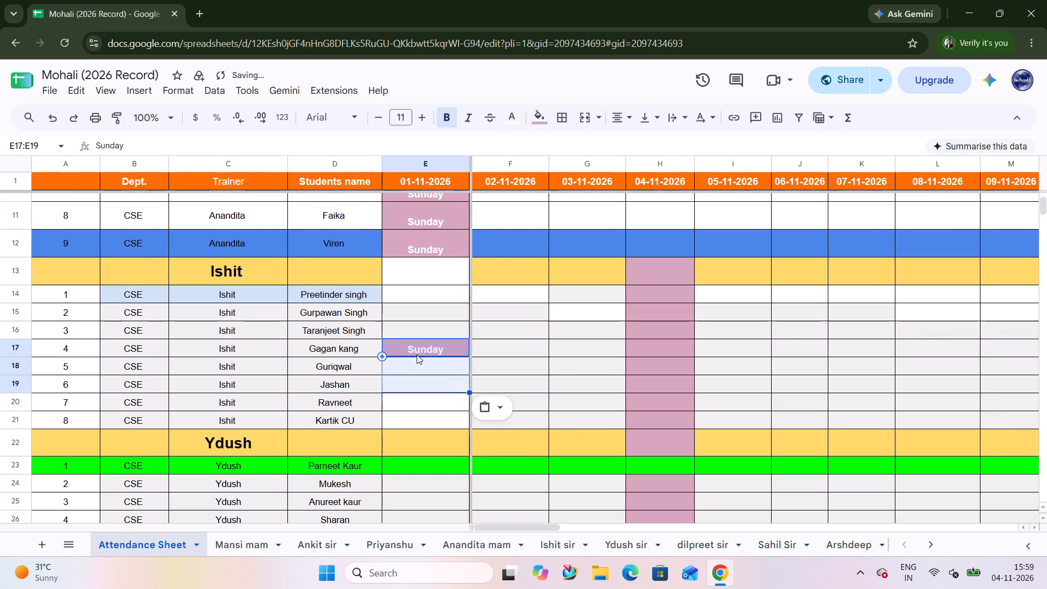
Paste the Sunday cell into E13, the Ishit heading row, and E14, the group's first student row.
{"action": "left_click", "coordinate": [420, 295]}
{"action": "key", "text": "ctrl+v"}
{"action": "left_click", "coordinate": [430, 269]}
{"action": "key", "text": "ctrl+v"}
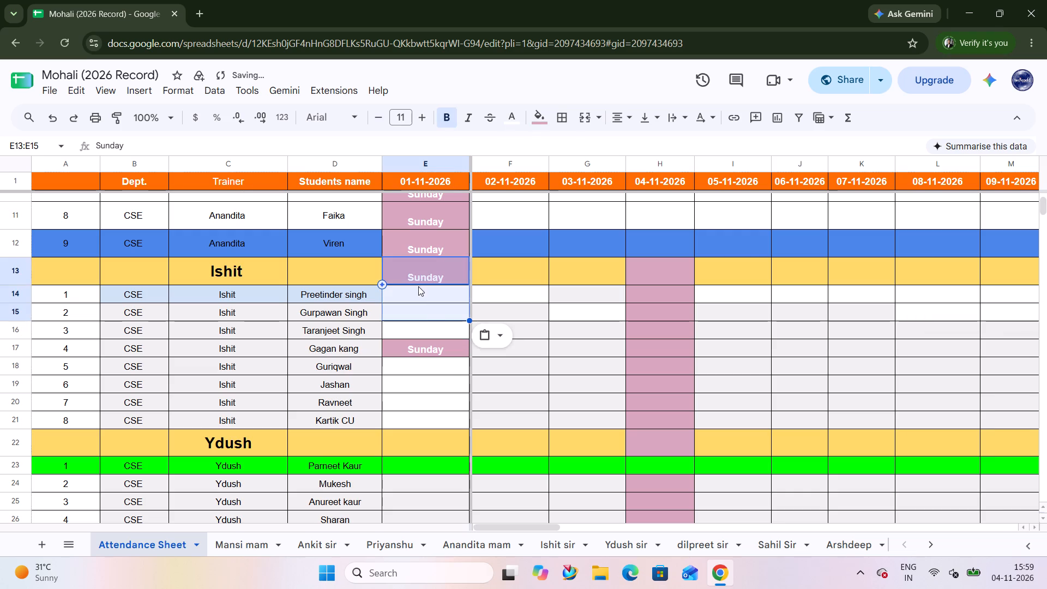
{"action": "left_click", "coordinate": [423, 316]}
{"action": "key", "text": "ctrl+v"}
{"action": "left_click", "coordinate": [427, 294]}
{"action": "key", "text": "ctrl+v"}
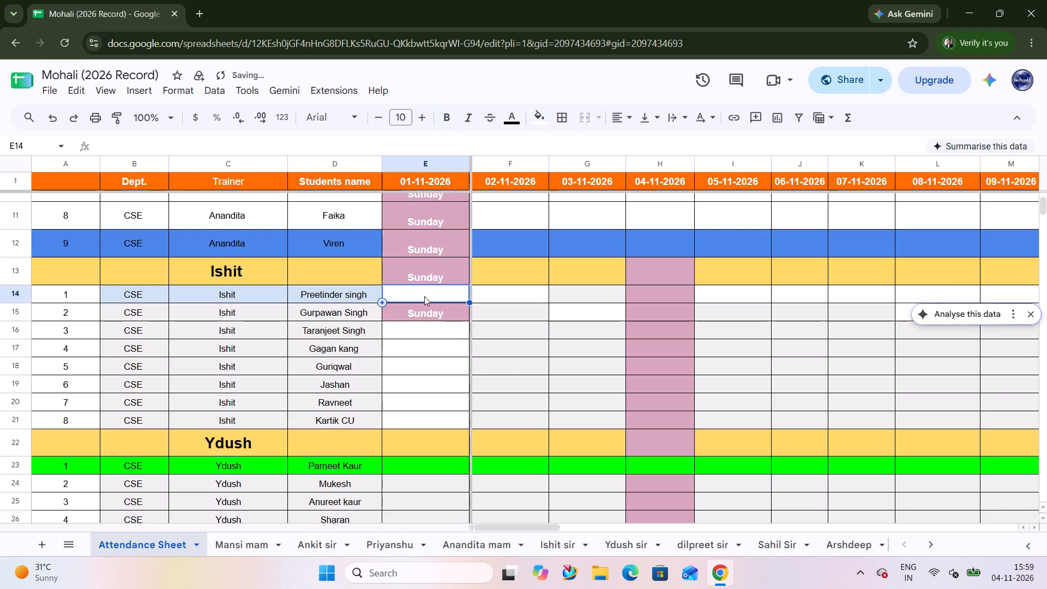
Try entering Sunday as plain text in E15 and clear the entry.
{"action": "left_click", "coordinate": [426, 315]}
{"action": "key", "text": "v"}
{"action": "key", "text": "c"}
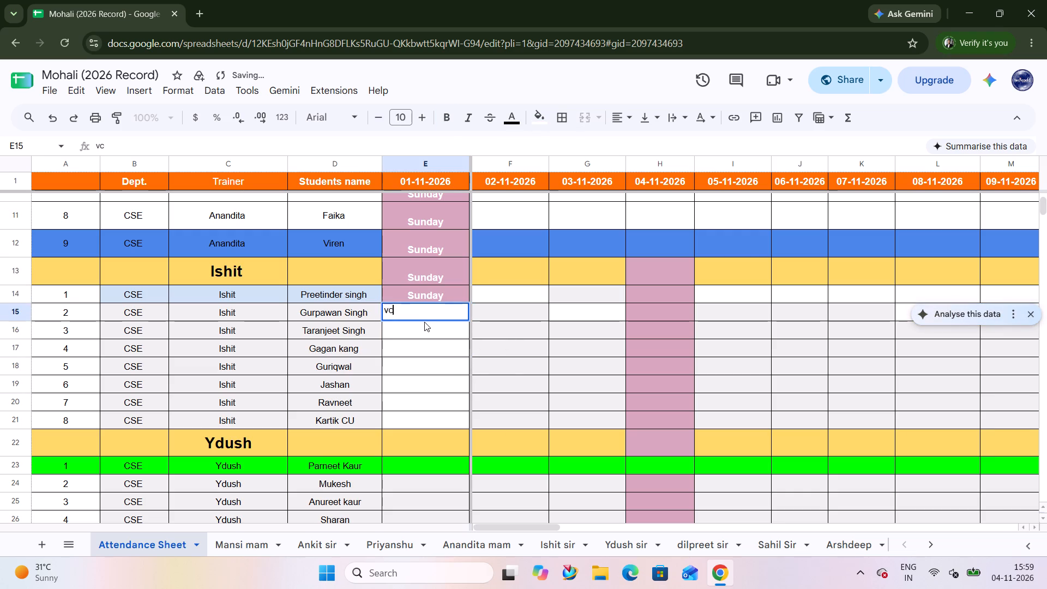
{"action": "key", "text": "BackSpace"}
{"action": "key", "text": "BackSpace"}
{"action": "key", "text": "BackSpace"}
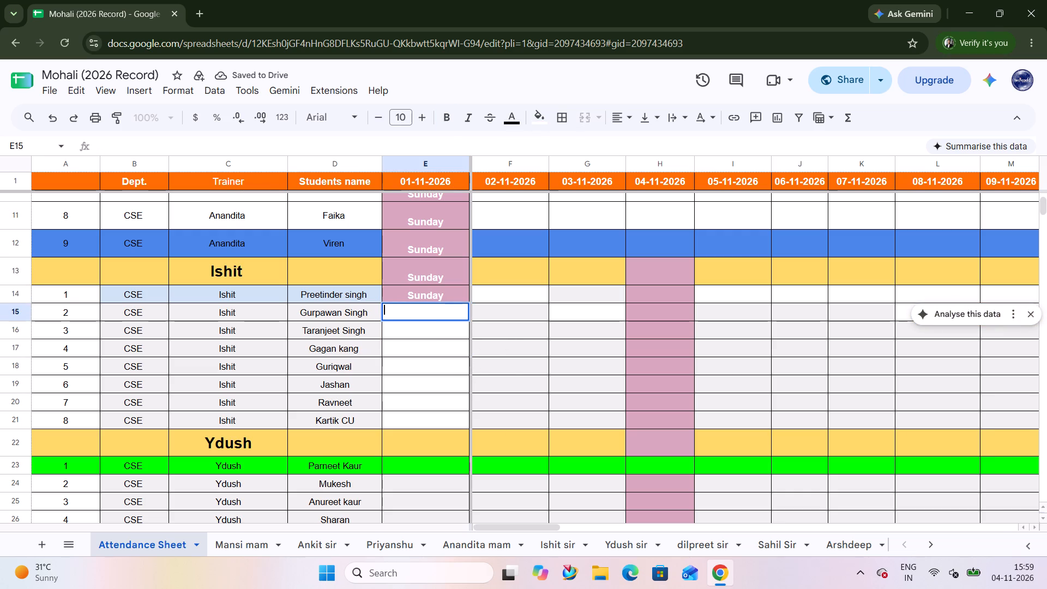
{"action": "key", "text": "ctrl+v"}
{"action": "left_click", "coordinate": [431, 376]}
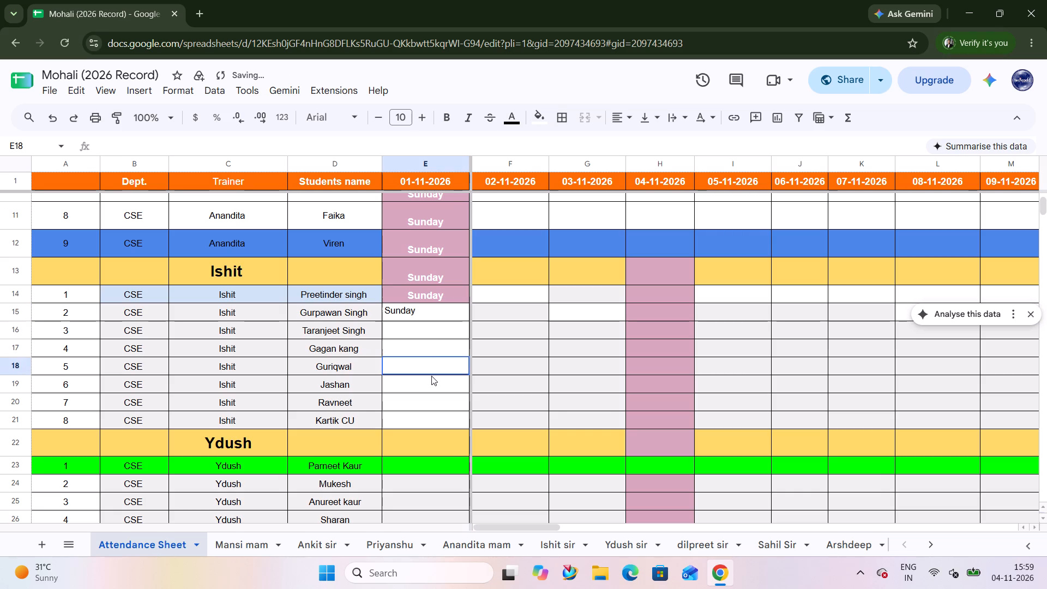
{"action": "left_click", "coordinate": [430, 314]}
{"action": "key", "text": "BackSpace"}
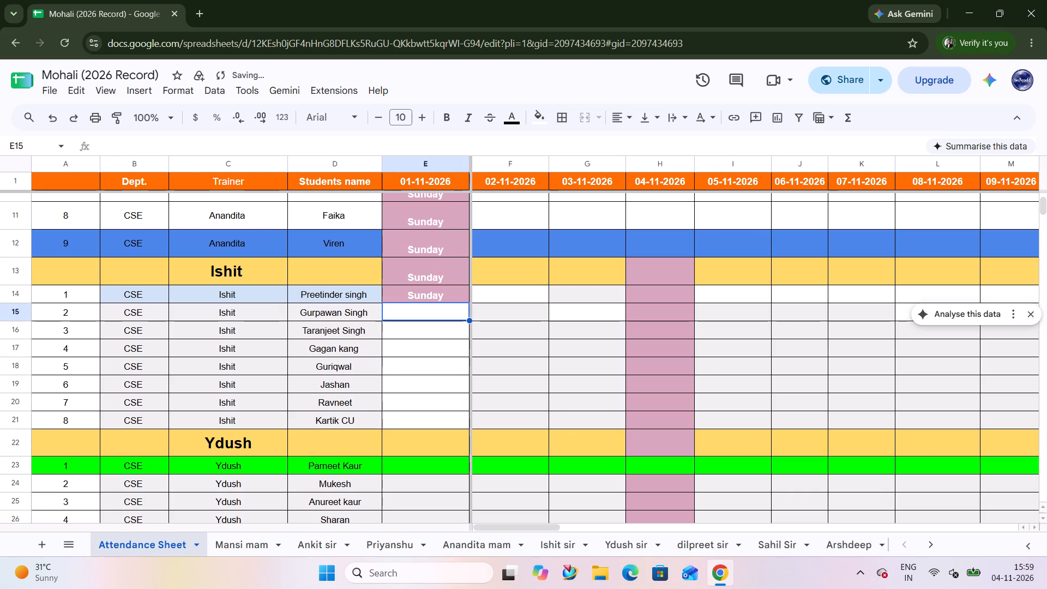
Copy the formatted Sunday cell E14 and paste it into E33 through E36 in the Ankit group.
{"action": "left_click", "coordinate": [429, 303]}
{"action": "left_click", "coordinate": [431, 299]}
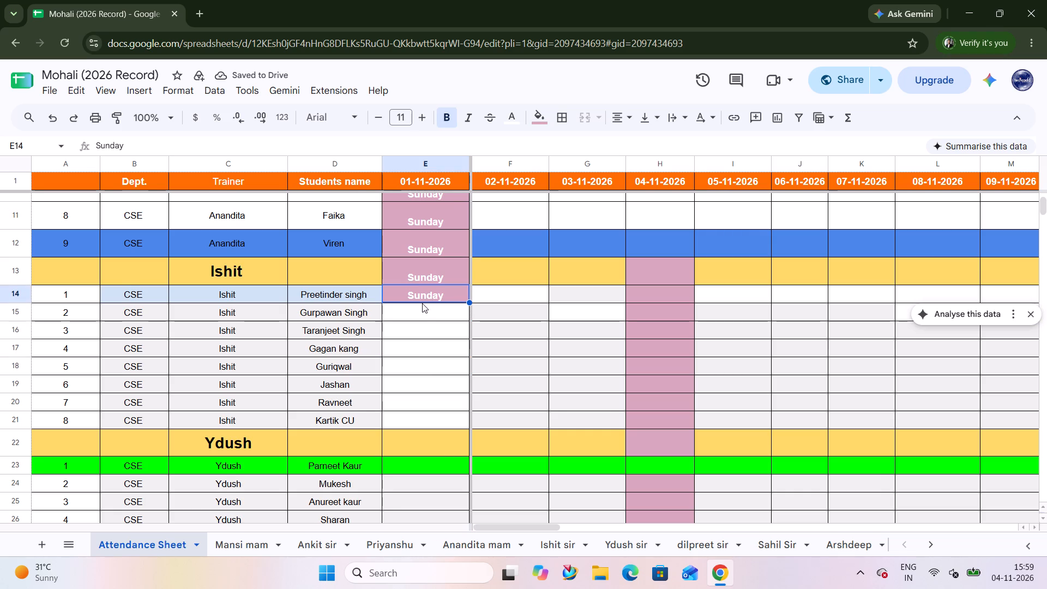
{"action": "key", "text": "ctrl+c"}
{"action": "scroll", "coordinate": [423, 340], "scroll_direction": "down", "scroll_amount": 3}
{"action": "scroll", "coordinate": [395, 391], "scroll_direction": "down", "scroll_amount": 2}
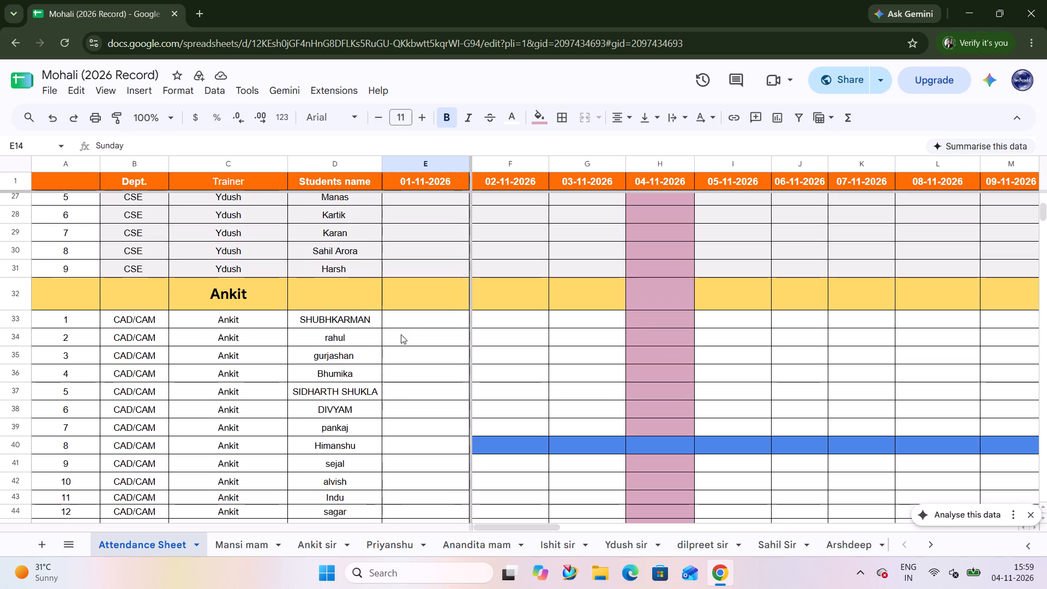
{"action": "left_click", "coordinate": [407, 323]}
{"action": "key", "text": "ctrl+v"}
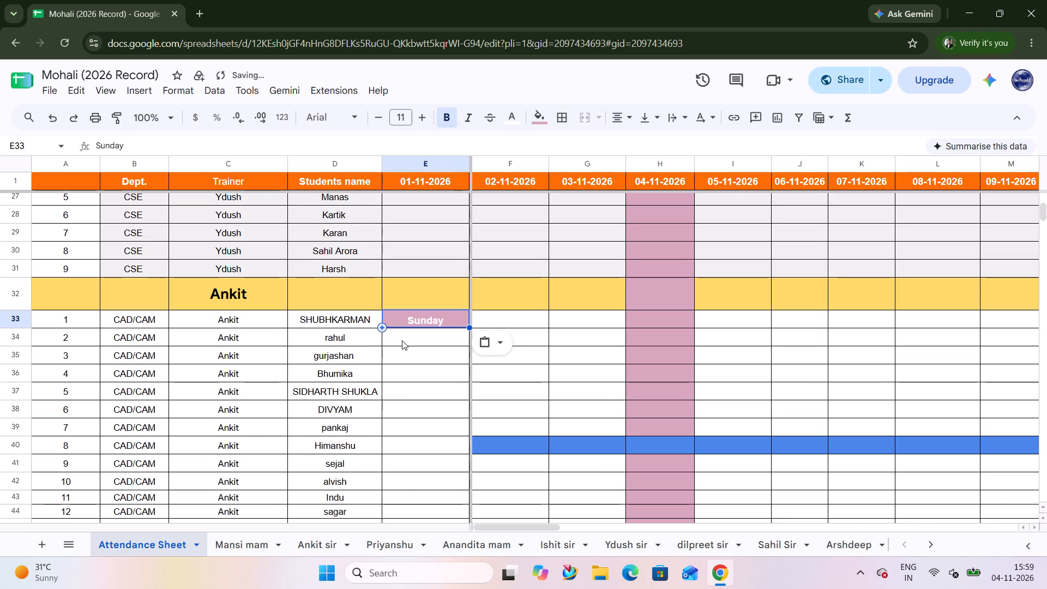
{"action": "left_click", "coordinate": [402, 341], "text": "ctrl"}
{"action": "key", "text": "ctrl+v"}
{"action": "left_click", "coordinate": [404, 355], "text": "ctrl"}
{"action": "key", "text": "ctrl+v"}
{"action": "left_click", "coordinate": [406, 383], "text": "ctrl"}
{"action": "key", "text": "ctrl+v"}
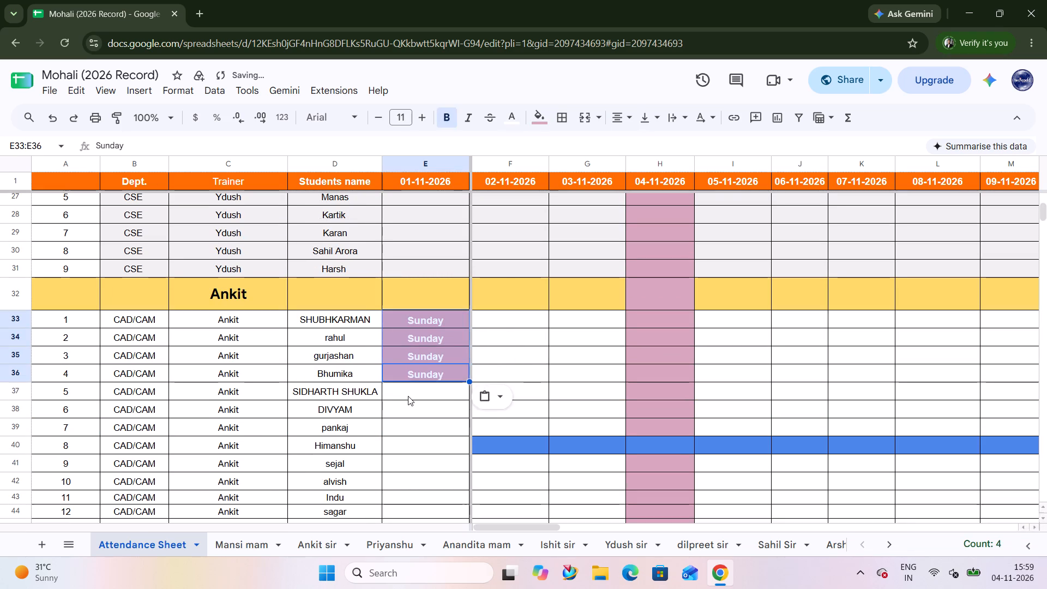
Paste the Sunday cell into E37 through E42 in the Ankit group.
{"action": "left_click", "coordinate": [408, 396], "text": "ctrl"}
{"action": "key", "text": "ctrl+v"}
{"action": "left_click", "coordinate": [412, 407], "text": "ctrl"}
{"action": "key", "text": "ctrl+v"}
{"action": "left_click", "coordinate": [413, 435], "text": "ctrl"}
{"action": "key", "text": "ctrl+v"}
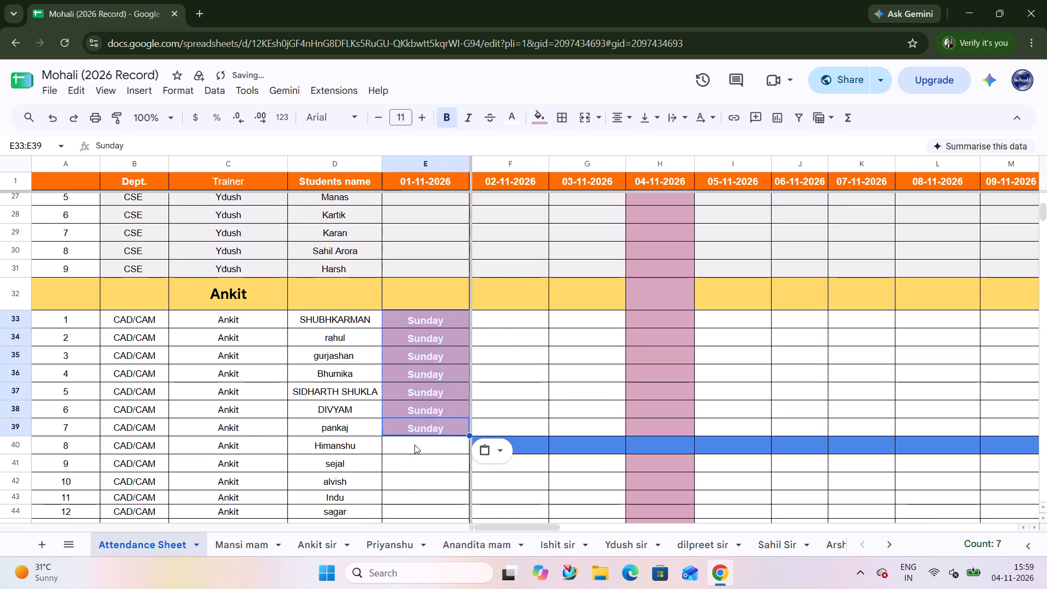
{"action": "left_click", "coordinate": [414, 444], "text": "ctrl"}
{"action": "key", "text": "ctrl+v"}
{"action": "left_click", "coordinate": [414, 457], "text": "ctrl"}
{"action": "key", "text": "ctrl+v"}
{"action": "left_click", "coordinate": [414, 480], "text": "ctrl"}
{"action": "key", "text": "ctrl+v"}
Paste the Sunday cell into E43, E44 and E45, the last rows of the Ankit group.
{"action": "left_click", "coordinate": [412, 501], "text": "ctrl"}
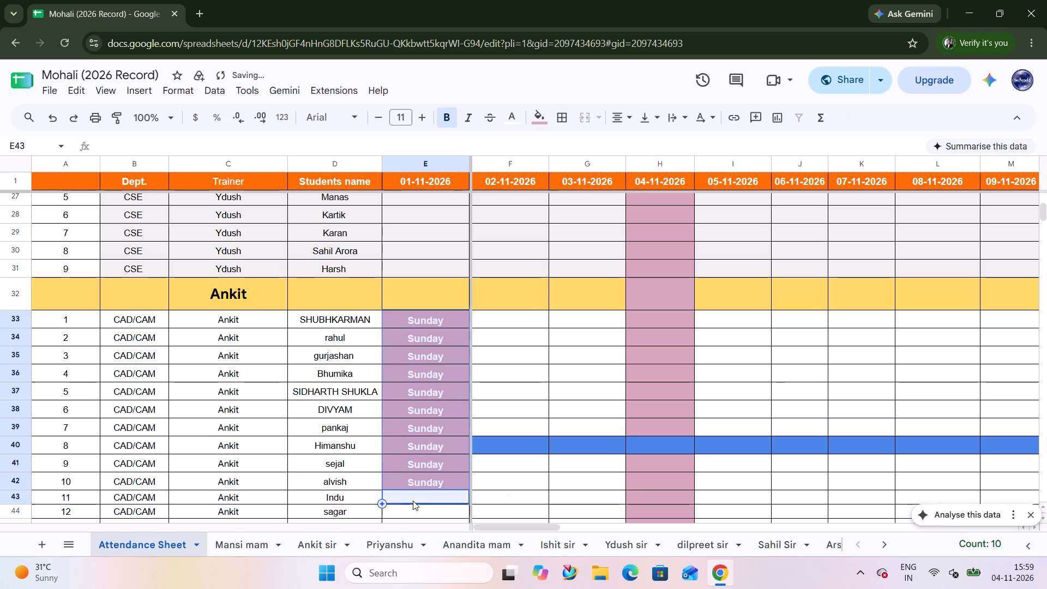
{"action": "key", "text": "ctrl+v"}
{"action": "left_click", "coordinate": [415, 509], "text": "ctrl"}
{"action": "key", "text": "ctrl+v"}
{"action": "scroll", "coordinate": [413, 445], "scroll_direction": "down", "scroll_amount": 3}
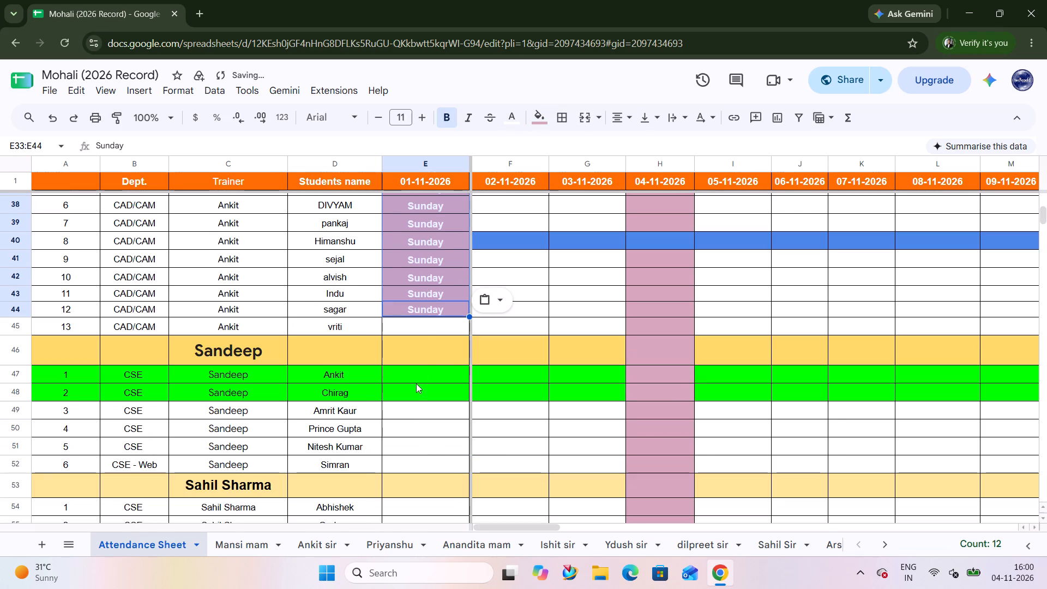
{"action": "left_click", "coordinate": [423, 318]}
{"action": "left_click", "coordinate": [422, 330]}
{"action": "key", "text": "ctrl+v"}
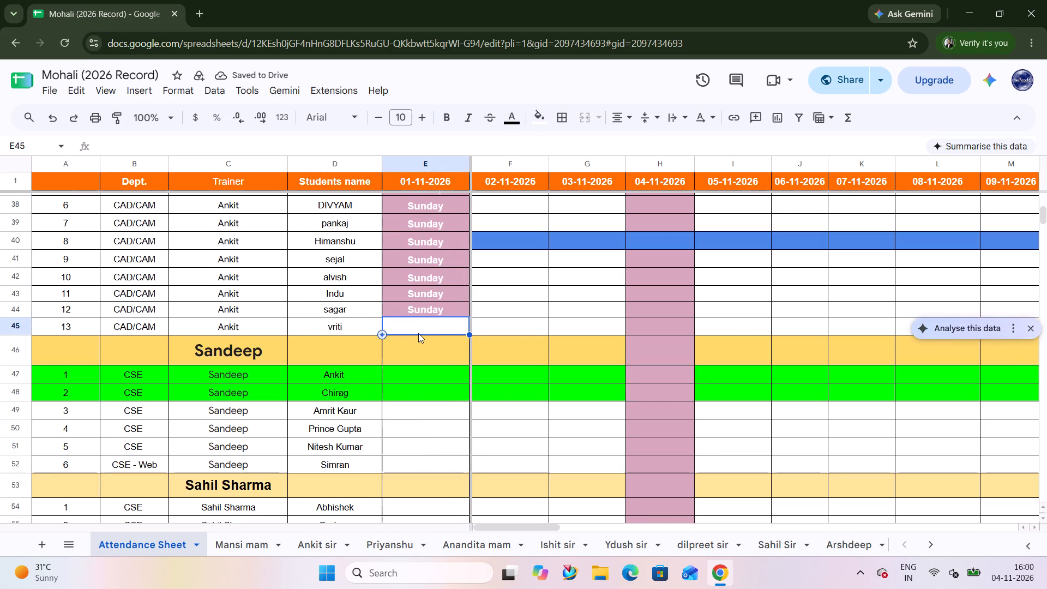
Clear the contents of the entire row 45, the last student row of the Ankit group.
{"action": "scroll", "coordinate": [419, 333], "scroll_direction": "up", "scroll_amount": 14}
{"action": "scroll", "coordinate": [422, 317], "scroll_direction": "down", "scroll_amount": 9}
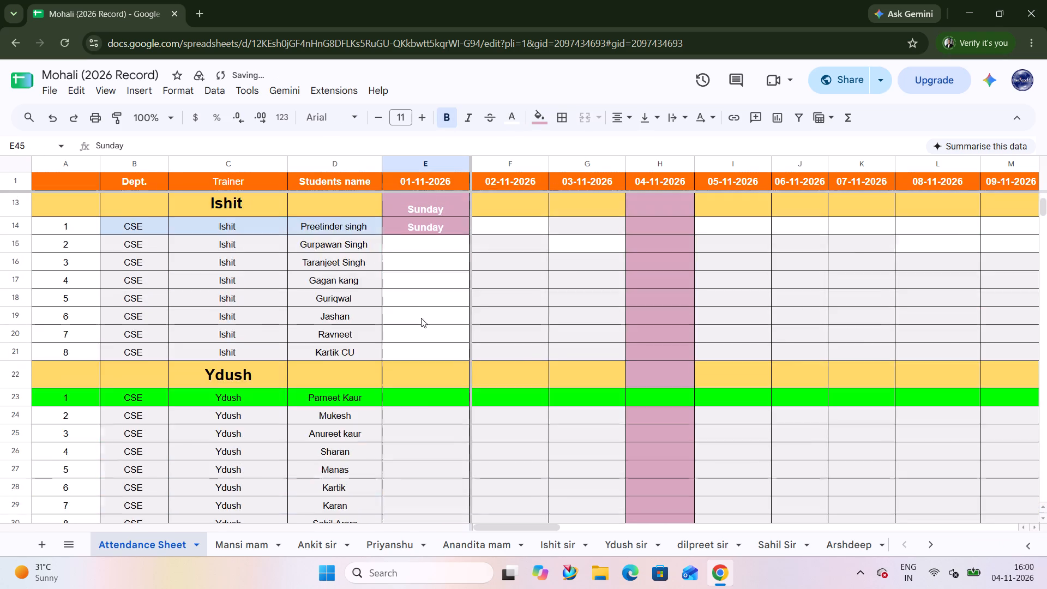
{"action": "scroll", "coordinate": [421, 318], "scroll_direction": "down", "scroll_amount": 3}
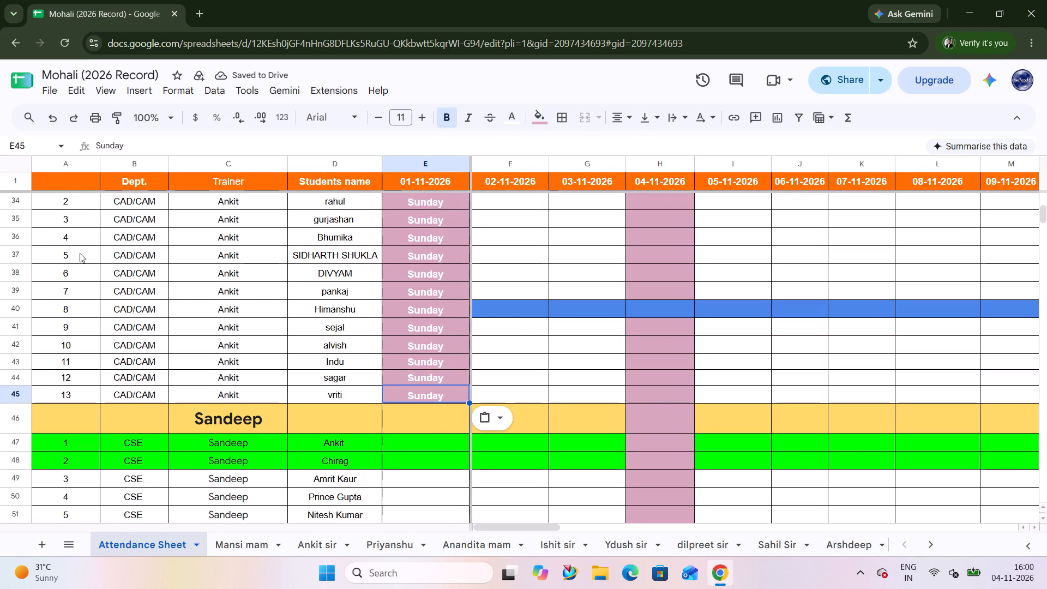
{"action": "left_click", "coordinate": [13, 257]}
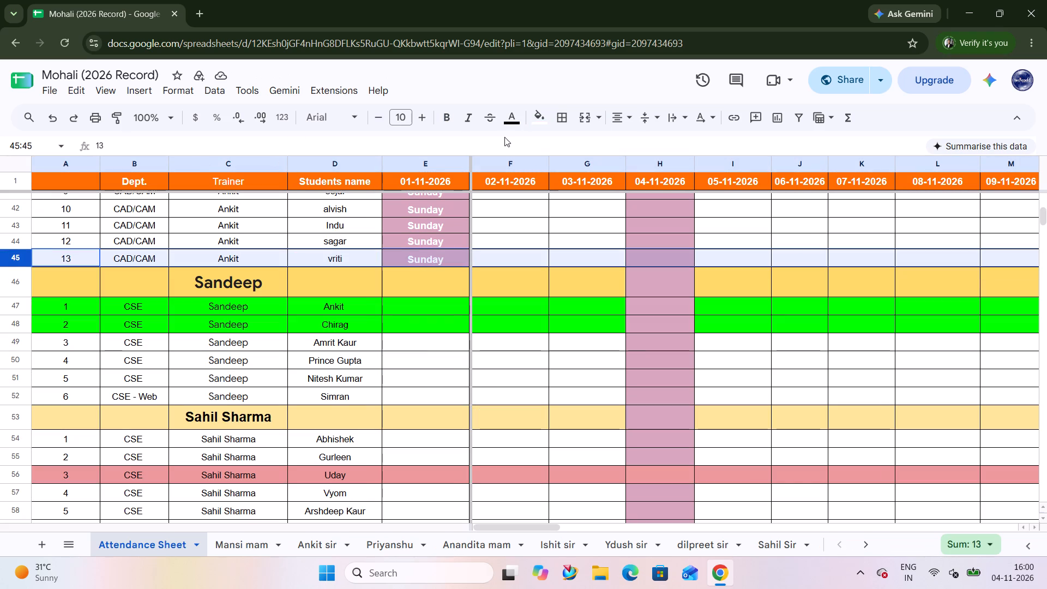
{"action": "key", "text": "Delete"}
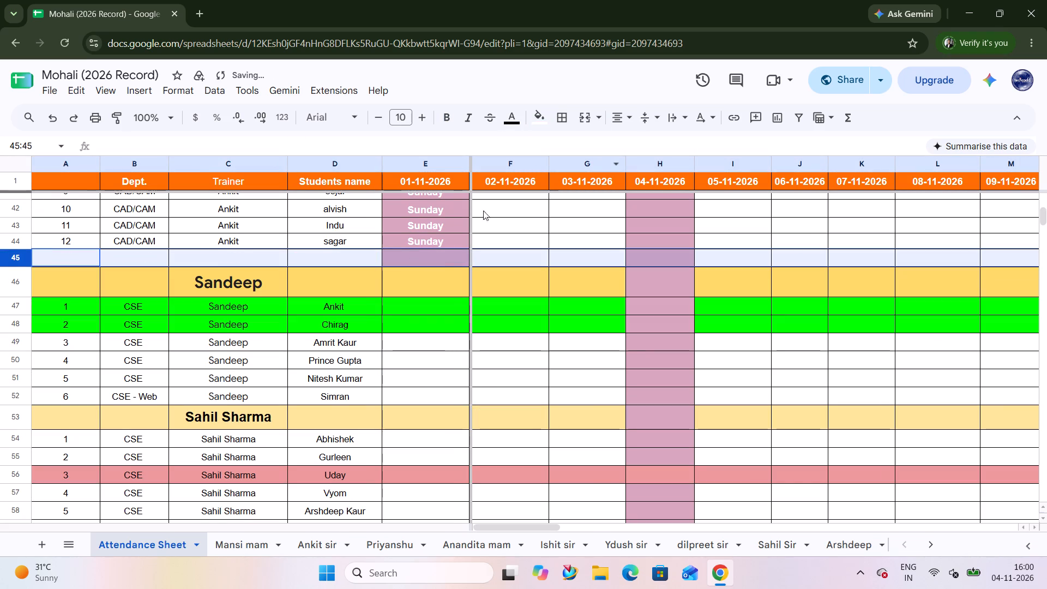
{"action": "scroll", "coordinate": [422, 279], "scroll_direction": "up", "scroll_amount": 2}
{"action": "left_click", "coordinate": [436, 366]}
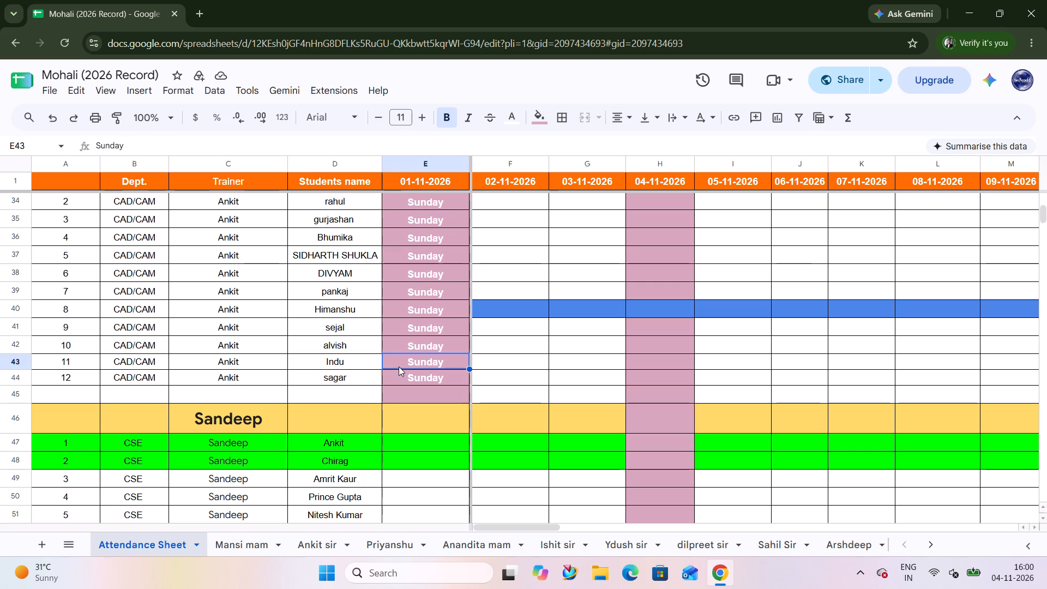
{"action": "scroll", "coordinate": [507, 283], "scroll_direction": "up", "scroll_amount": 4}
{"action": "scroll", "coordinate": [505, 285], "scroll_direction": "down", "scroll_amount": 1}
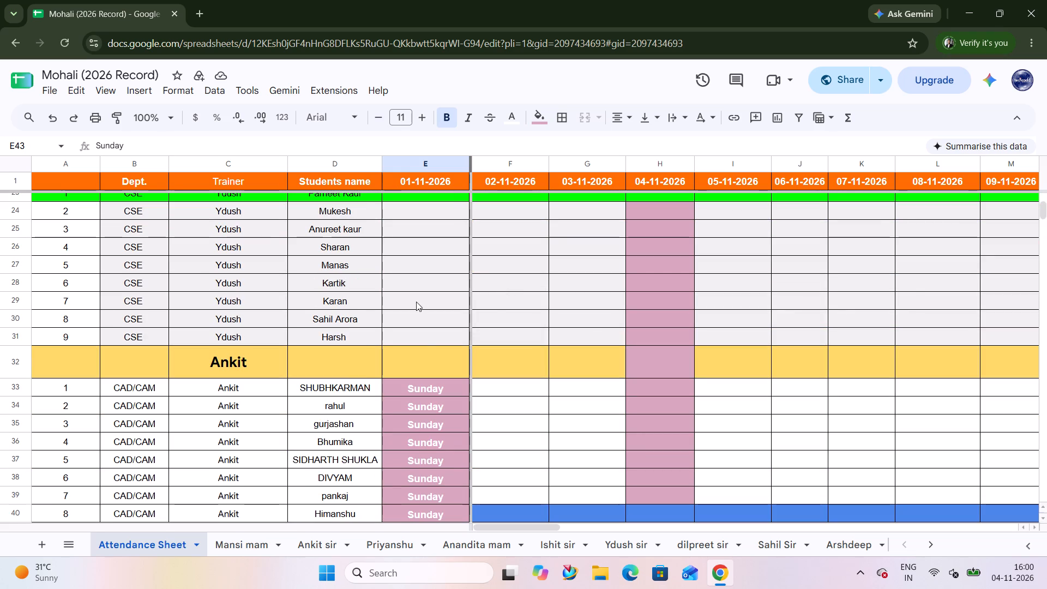
Paste the copied Sunday cell into E31, E30, E29 and E28, the last rows of the Ydush group.
{"action": "left_click_drag", "start_coordinate": [416, 338], "coordinate": [415, 344]}
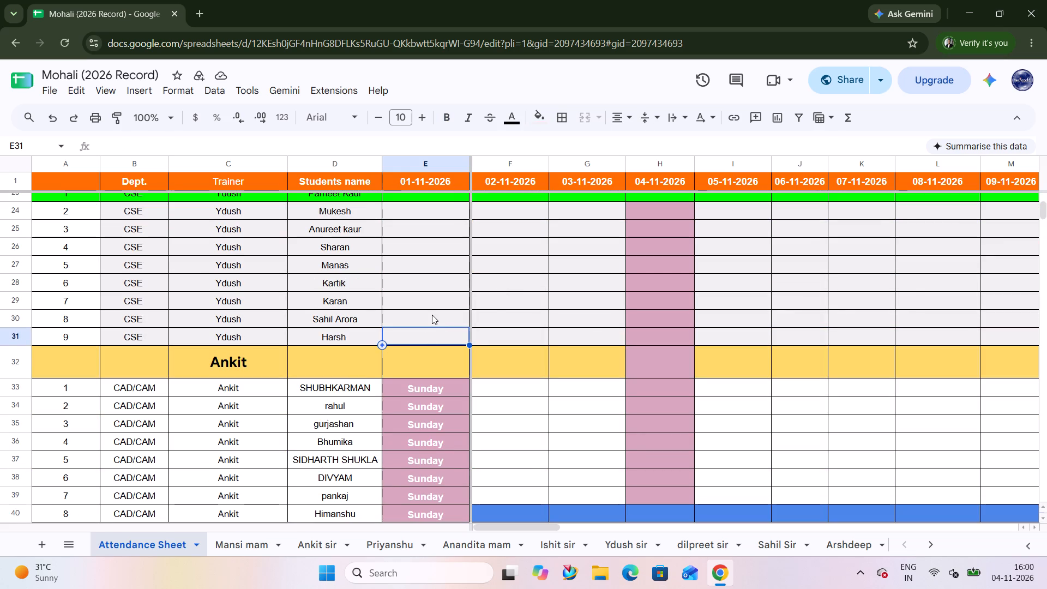
{"action": "left_click", "coordinate": [432, 315]}
{"action": "left_click", "coordinate": [413, 343]}
{"action": "key", "text": "ctrl+v"}
{"action": "left_click", "coordinate": [433, 314], "text": "ctrl"}
{"action": "key", "text": "ctrl+v"}
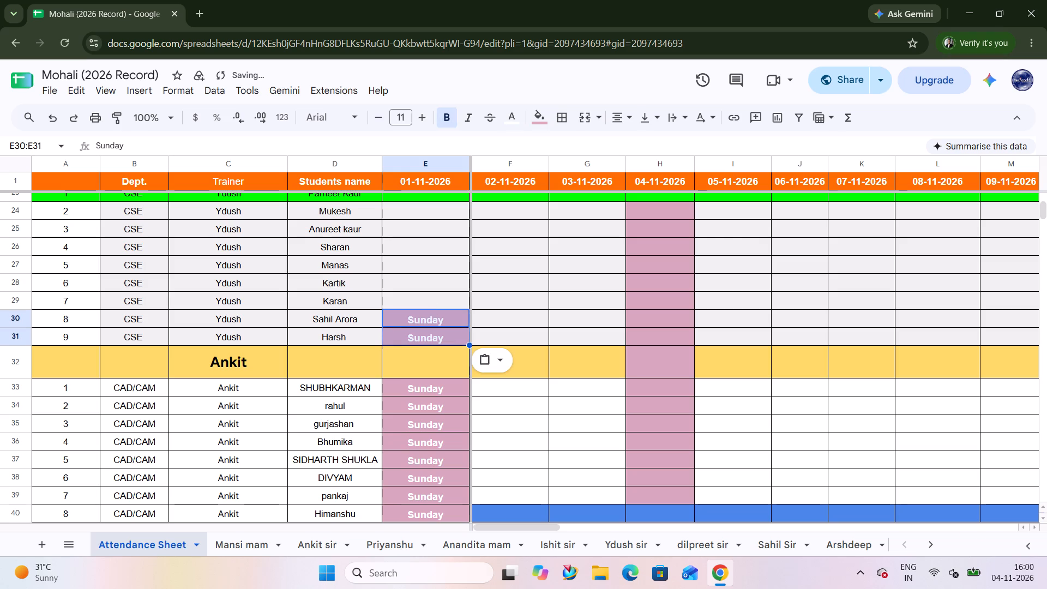
{"action": "left_click", "coordinate": [434, 300], "text": "ctrl"}
{"action": "key", "text": "ctrl+v"}
{"action": "left_click", "coordinate": [431, 287], "text": "ctrl"}
{"action": "key", "text": "ctrl+v"}
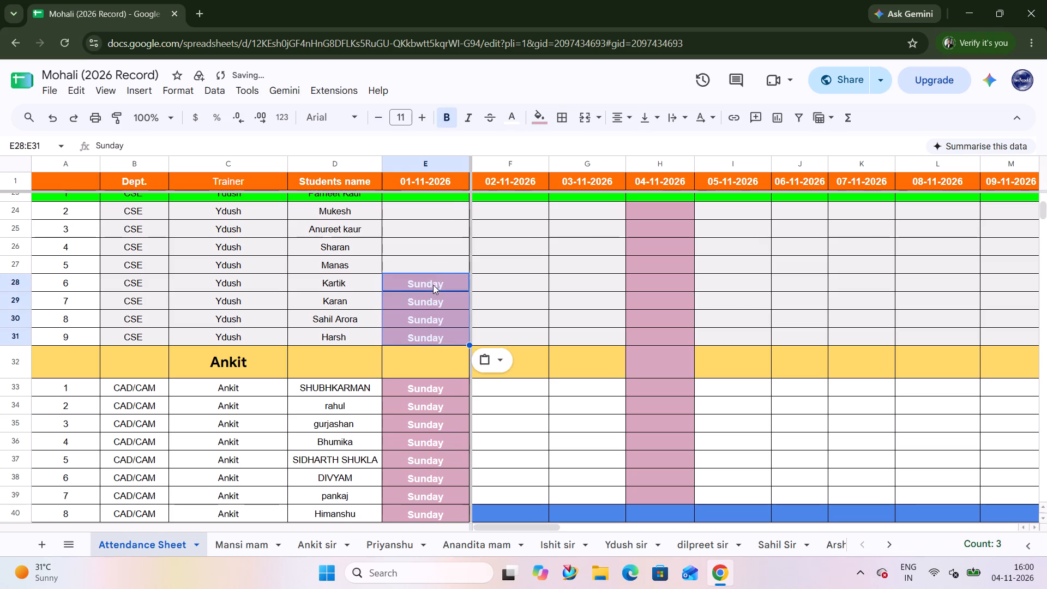
Paste the Sunday cell into E27, E26, E25 and E24 in the Ydush group.
{"action": "left_click", "coordinate": [435, 259], "text": "ctrl"}
{"action": "key", "text": "ctrl+v"}
{"action": "left_click", "coordinate": [431, 252], "text": "ctrl"}
{"action": "key", "text": "ctrl+v"}
{"action": "left_click", "coordinate": [431, 231], "text": "ctrl"}
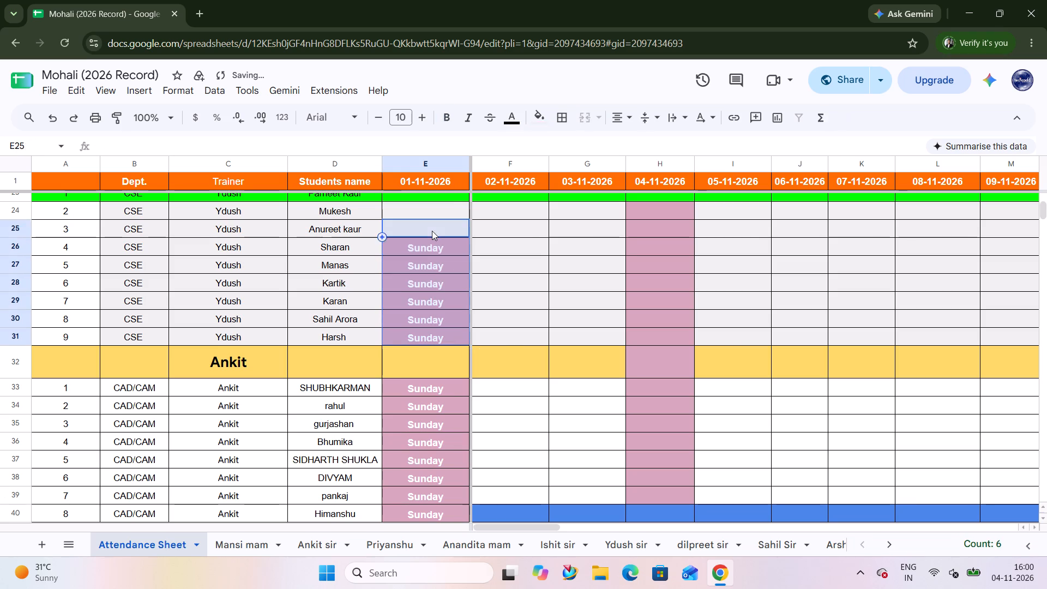
{"action": "key", "text": "ctrl+v"}
{"action": "left_click", "coordinate": [437, 211], "text": "ctrl"}
{"action": "key", "text": "ctrl+v"}
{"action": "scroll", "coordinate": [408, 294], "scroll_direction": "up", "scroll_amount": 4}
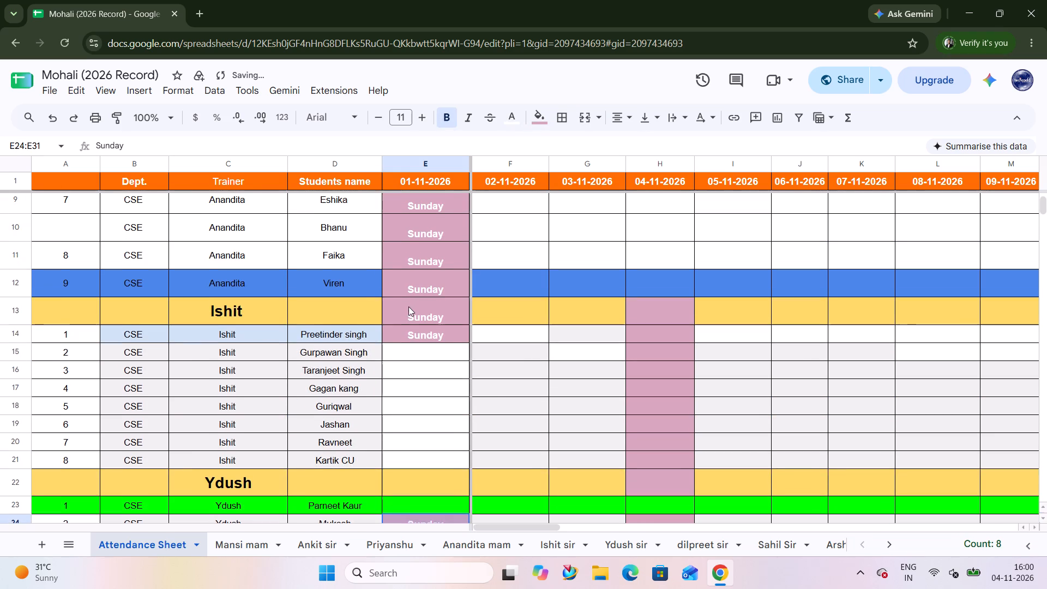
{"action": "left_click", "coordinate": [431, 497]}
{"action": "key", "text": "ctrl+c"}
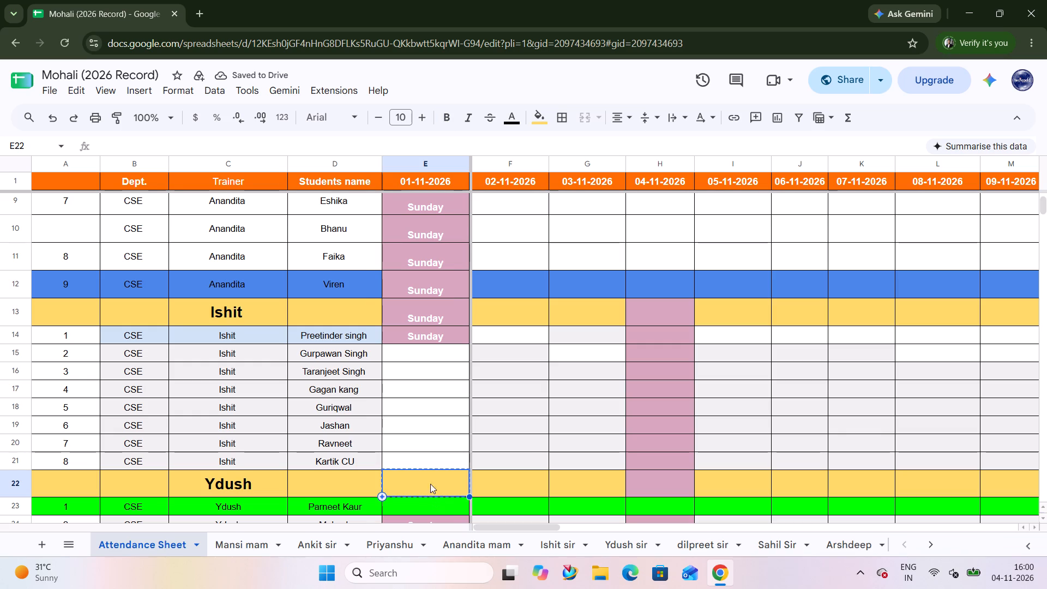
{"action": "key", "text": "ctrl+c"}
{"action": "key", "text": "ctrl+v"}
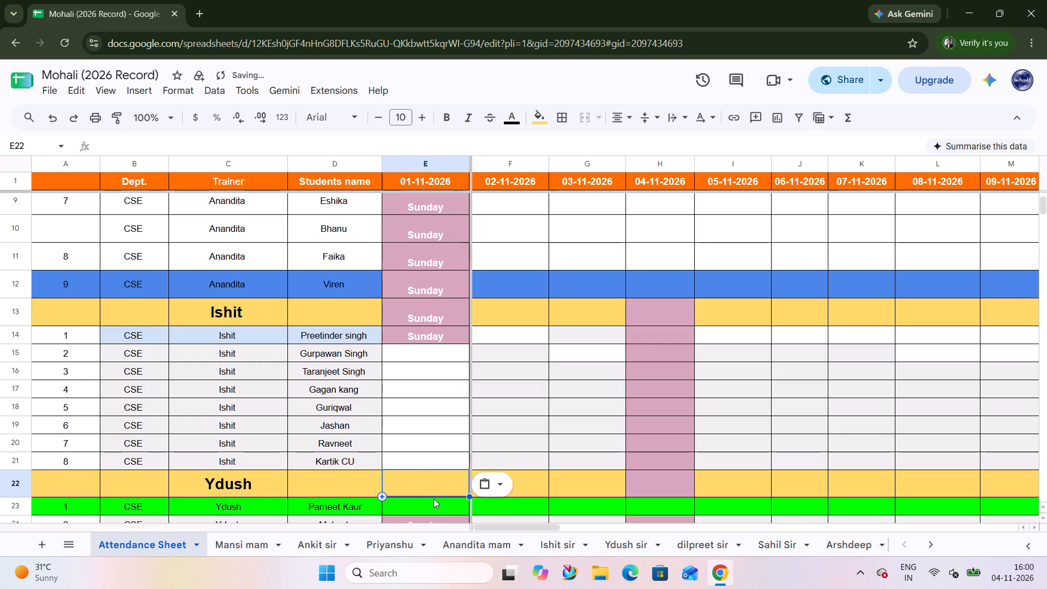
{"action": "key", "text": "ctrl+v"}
Copy the formatted Sunday cell E14 and paste it into E15 through E21 in the Ishit group.
{"action": "left_click", "coordinate": [419, 344]}
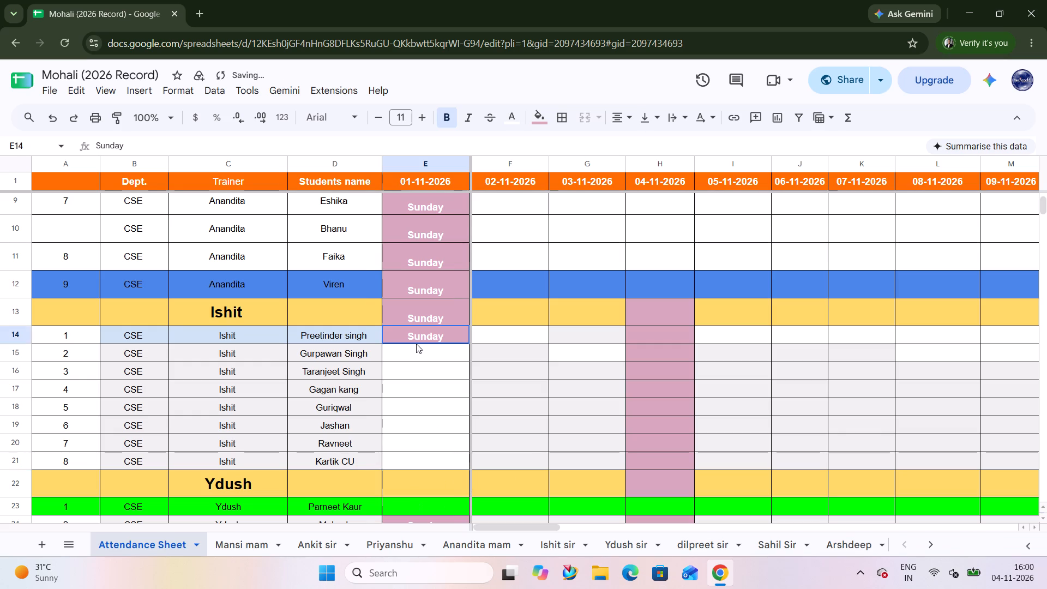
{"action": "key", "text": "ctrl+c"}
{"action": "left_click", "coordinate": [431, 357]}
{"action": "key", "text": "ctrl+v"}
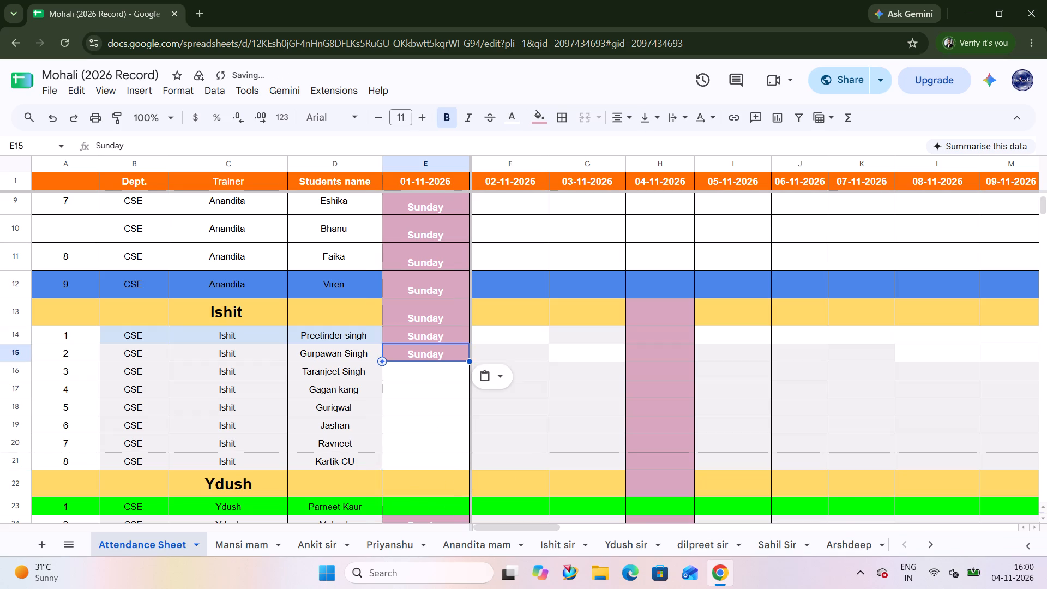
{"action": "left_click_drag", "start_coordinate": [436, 378], "coordinate": [440, 384]}
{"action": "key", "text": "ctrl+v"}
{"action": "left_click", "coordinate": [437, 405]}
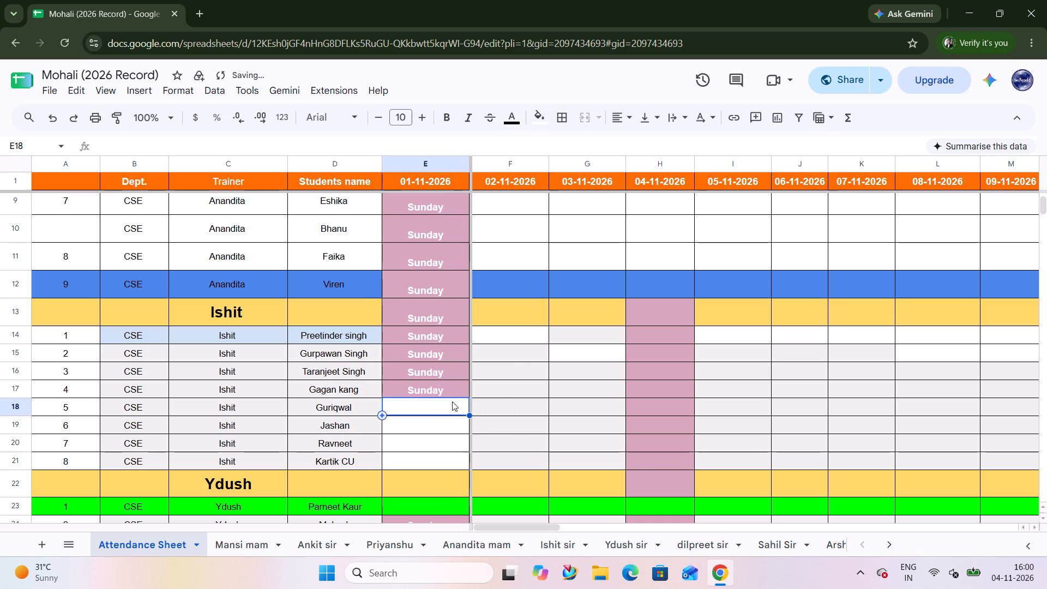
{"action": "key", "text": "ctrl+v"}
{"action": "left_click", "coordinate": [437, 422]}
{"action": "key", "text": "ctrl+v"}
{"action": "left_click", "coordinate": [425, 451]}
{"action": "key", "text": "ctrl+v"}
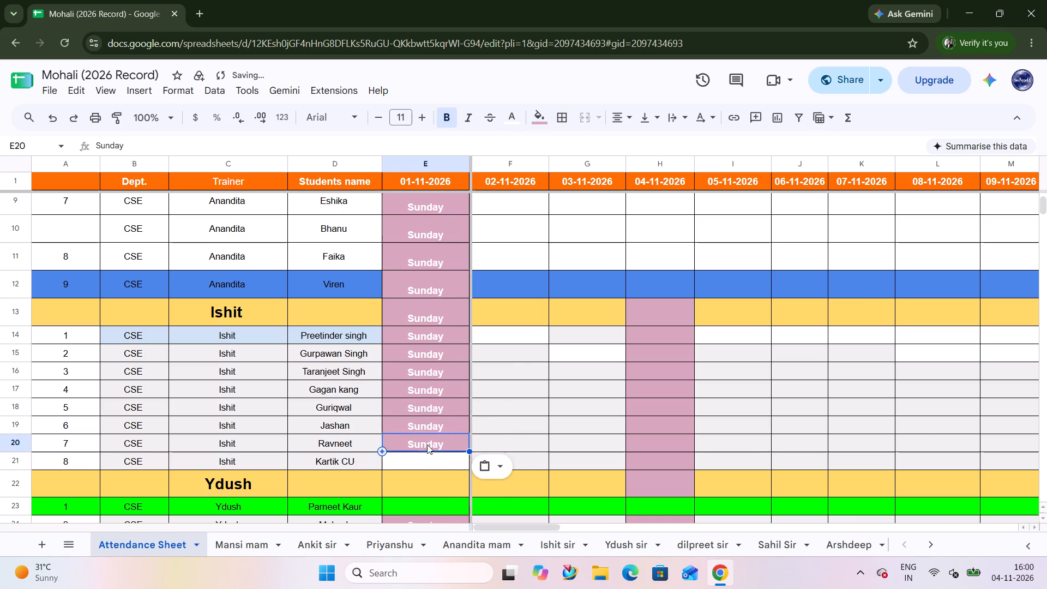
{"action": "left_click", "coordinate": [418, 458]}
{"action": "key", "text": "ctrl+v"}
Paste the Sunday cell into E22 in the Ydush heading row and into E23, that group's first student row.
{"action": "left_click", "coordinate": [416, 479]}
{"action": "key", "text": "ctrl+v"}
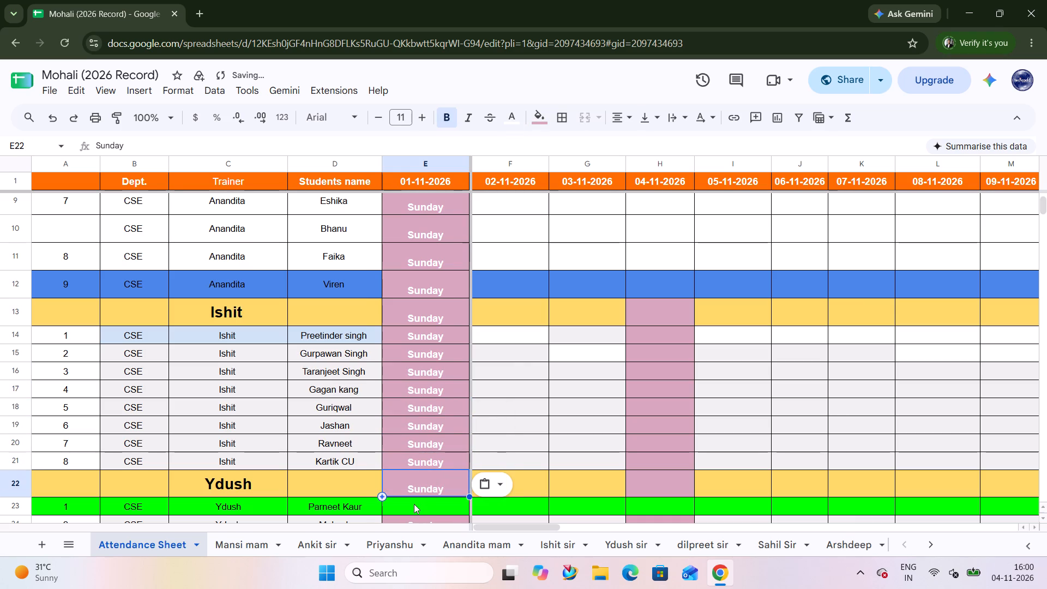
{"action": "left_click", "coordinate": [414, 503]}
{"action": "key", "text": "ctrl+v"}
{"action": "scroll", "coordinate": [410, 450], "scroll_direction": "down", "scroll_amount": 7}
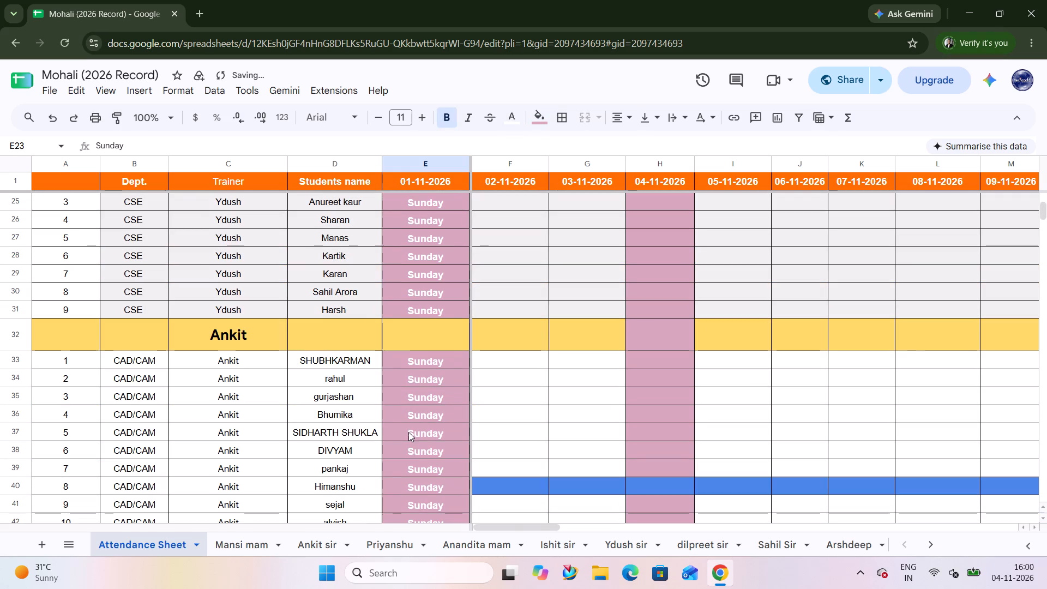
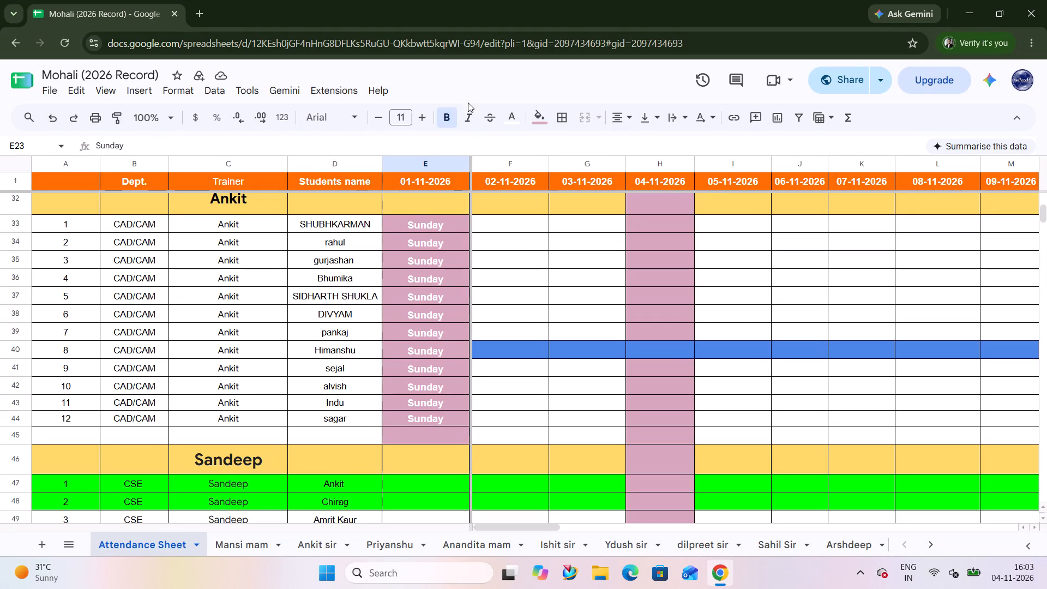
Clear and delete rows 33 and 34, the first two student rows of the Ankit group.
{"action": "left_click", "coordinate": [490, 224]}
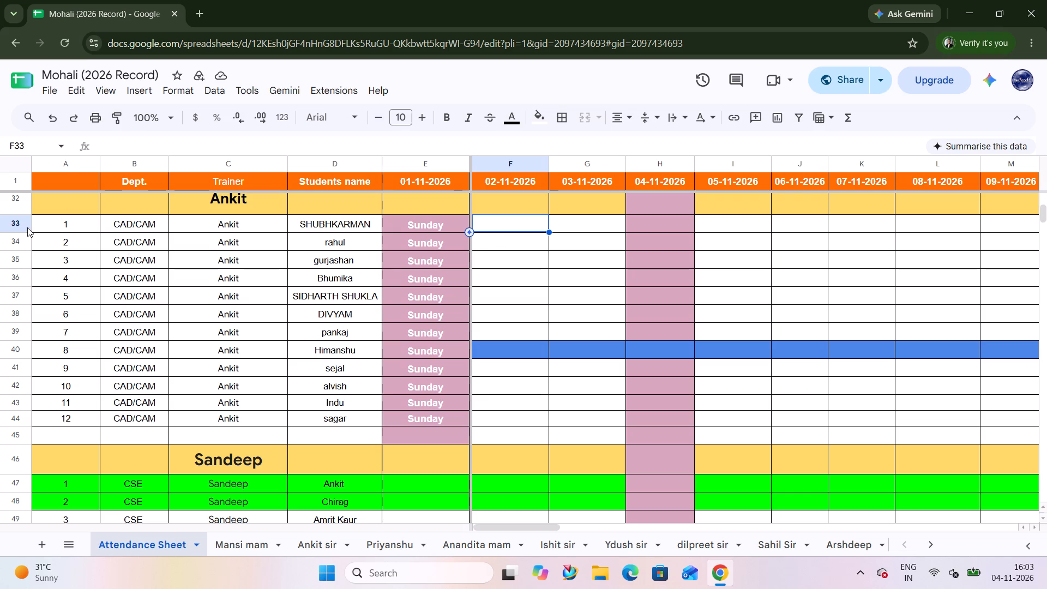
{"action": "left_click_drag", "start_coordinate": [24, 225], "coordinate": [22, 237]}
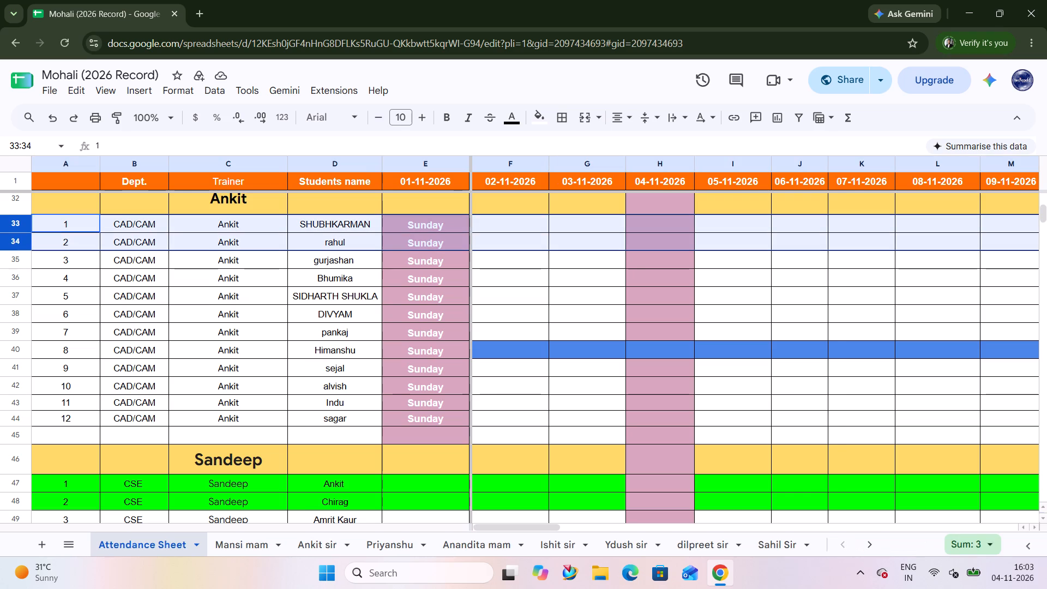
{"action": "key", "text": "Delete"}
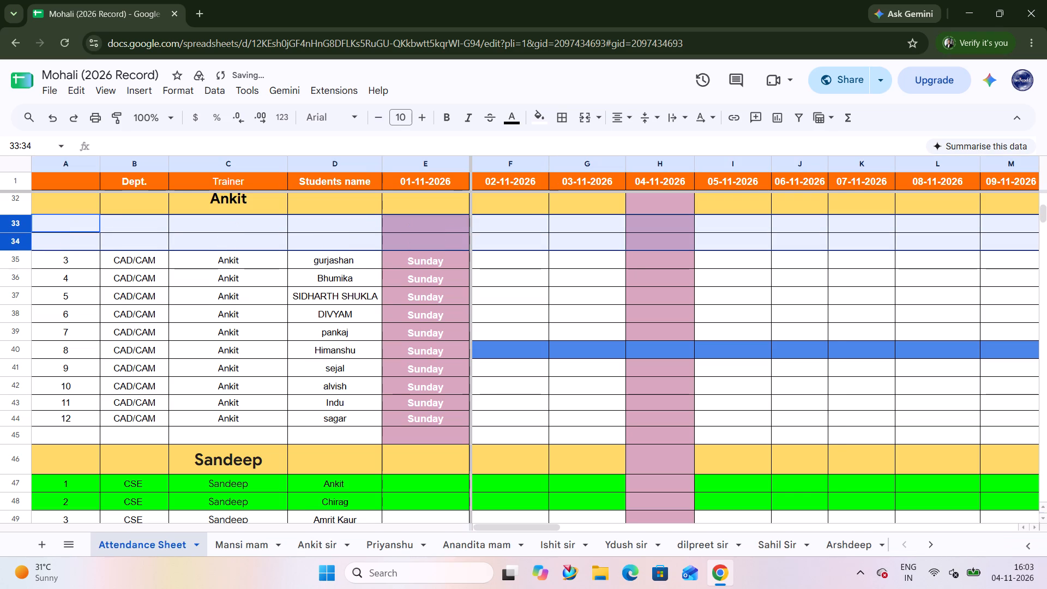
{"action": "left_click_drag", "start_coordinate": [16, 229], "coordinate": [16, 239]}
{"action": "right_click", "coordinate": [22, 232]}
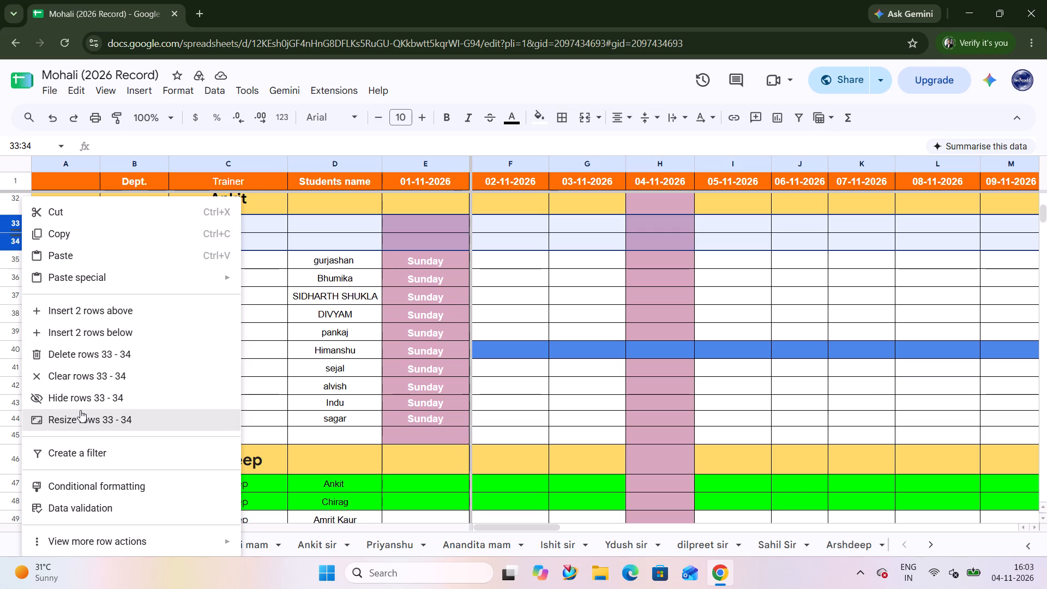
{"action": "left_click", "coordinate": [86, 358]}
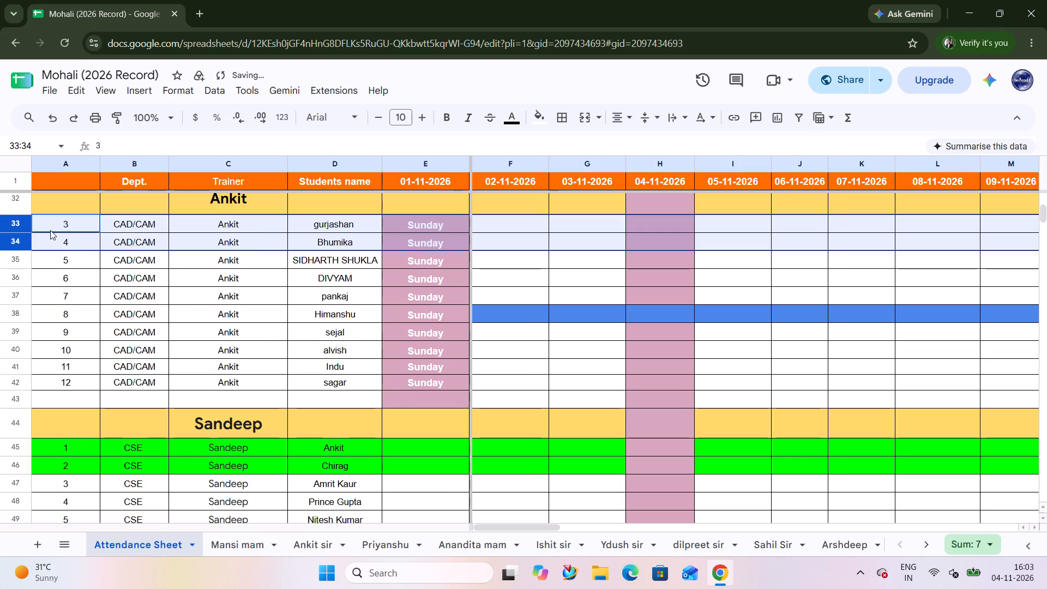
Renumber the first three student rows of the Ankit group, A33 to A35, as 1, 2 and 3.
{"action": "left_click", "coordinate": [51, 229]}
{"action": "key", "text": "1"}
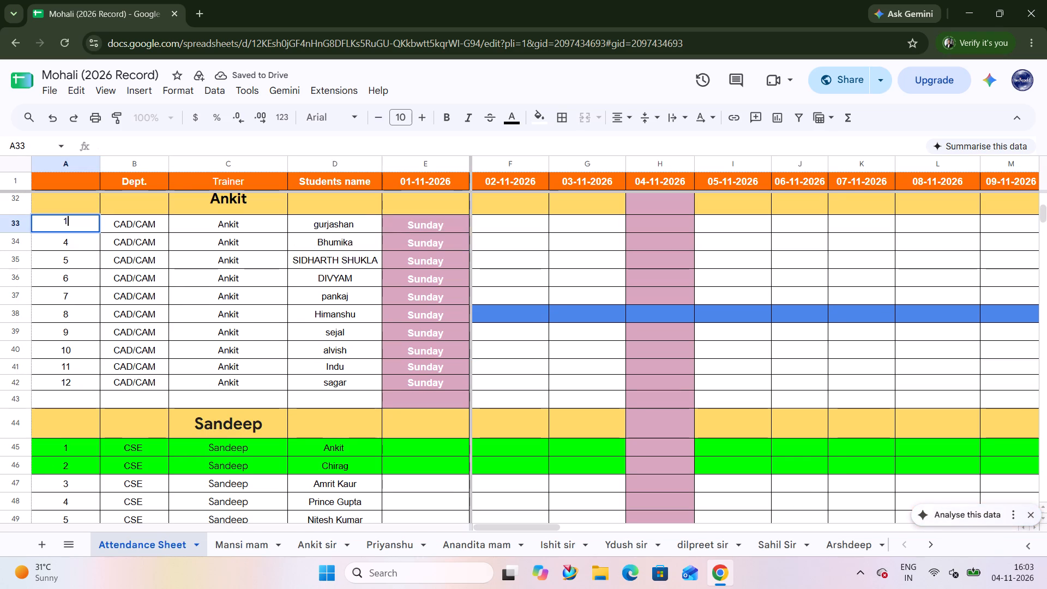
{"action": "left_click", "coordinate": [56, 214]}
{"action": "left_click", "coordinate": [70, 239]}
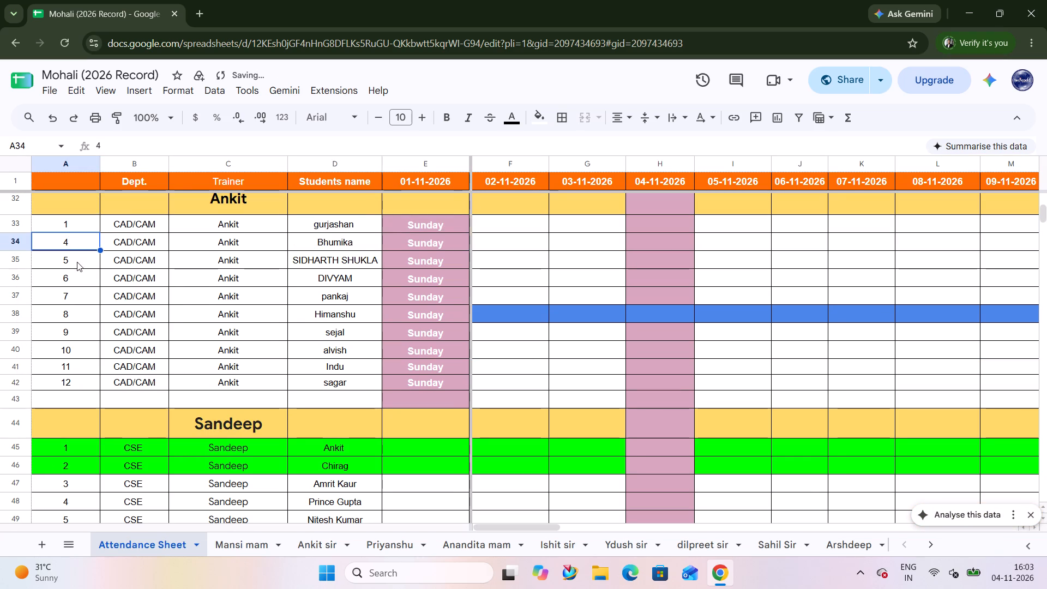
{"action": "key", "text": "2"}
{"action": "left_click", "coordinate": [82, 266]}
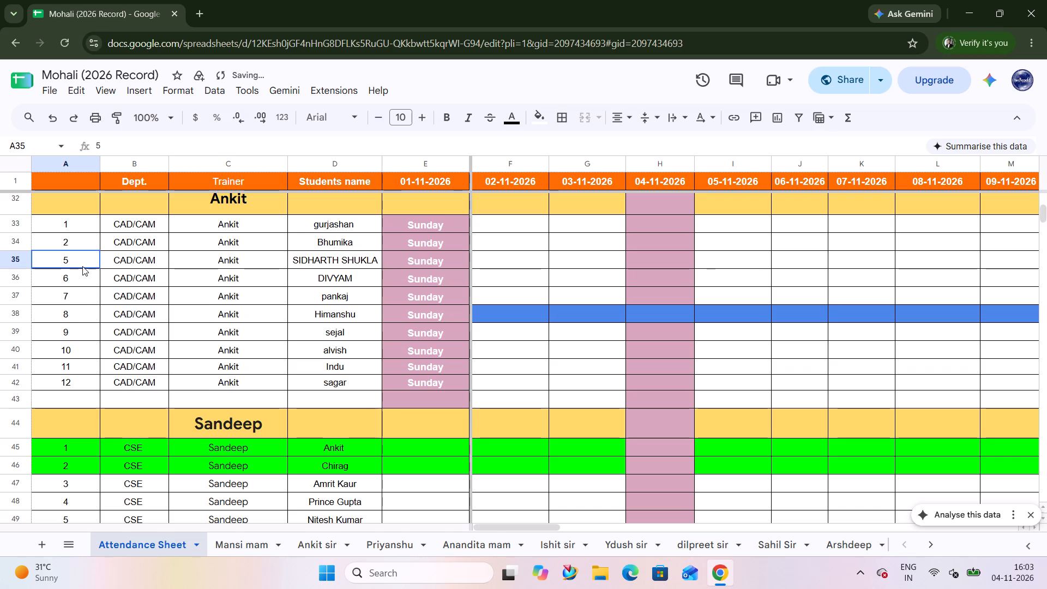
{"action": "key", "text": "3"}
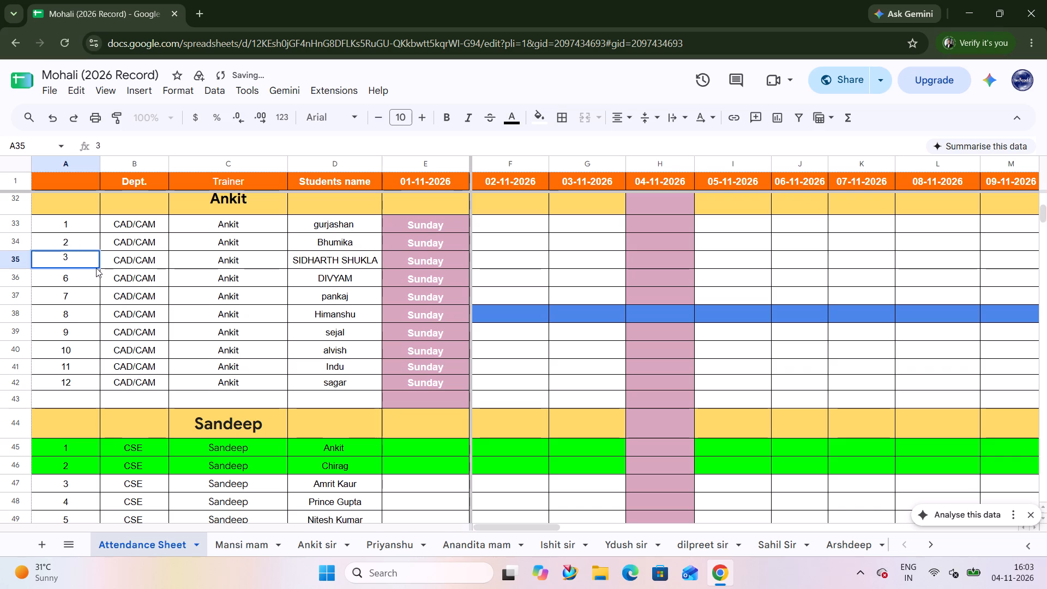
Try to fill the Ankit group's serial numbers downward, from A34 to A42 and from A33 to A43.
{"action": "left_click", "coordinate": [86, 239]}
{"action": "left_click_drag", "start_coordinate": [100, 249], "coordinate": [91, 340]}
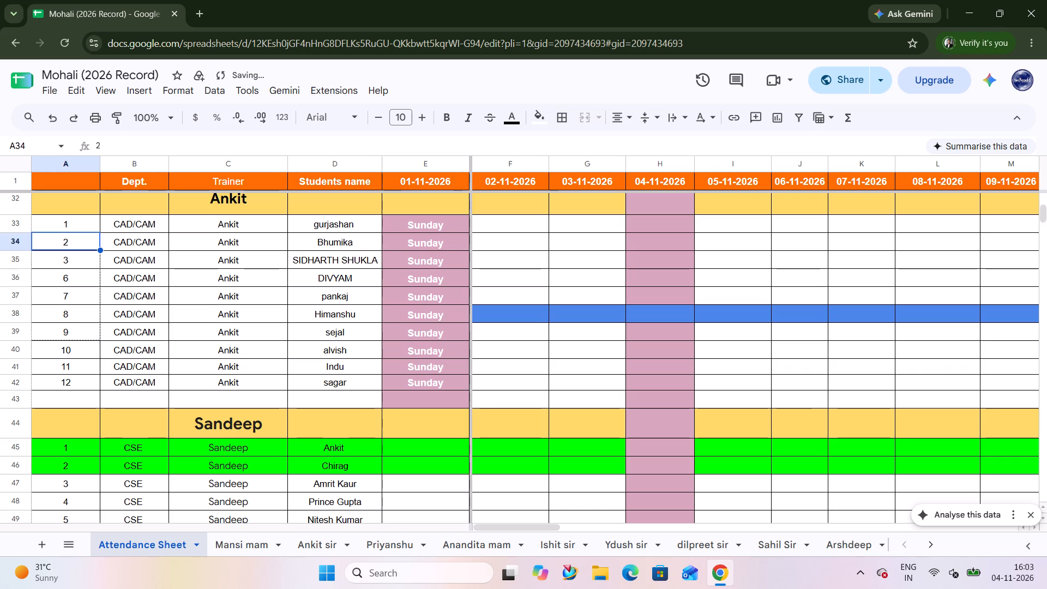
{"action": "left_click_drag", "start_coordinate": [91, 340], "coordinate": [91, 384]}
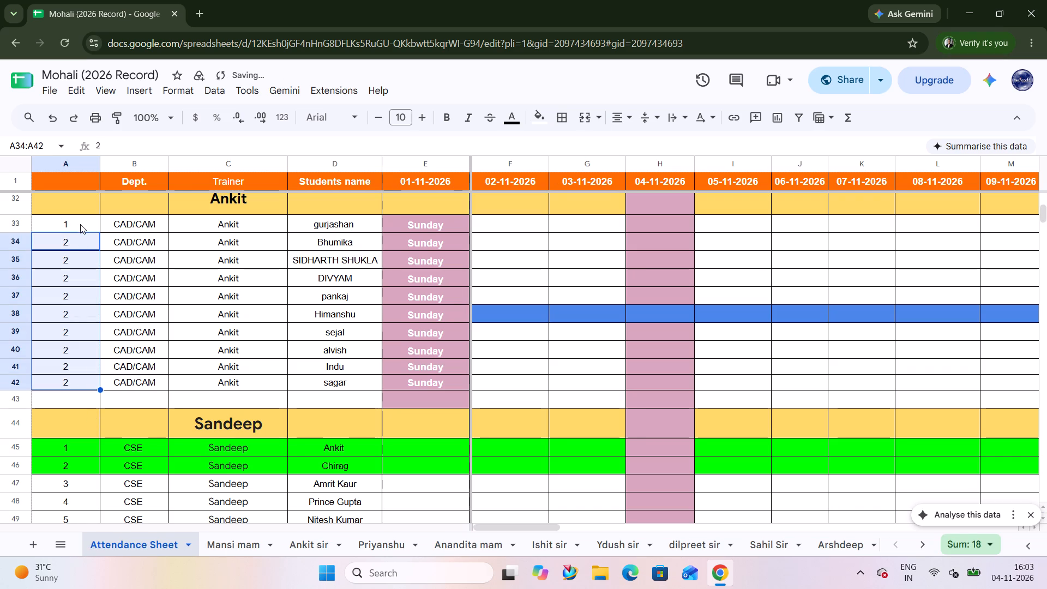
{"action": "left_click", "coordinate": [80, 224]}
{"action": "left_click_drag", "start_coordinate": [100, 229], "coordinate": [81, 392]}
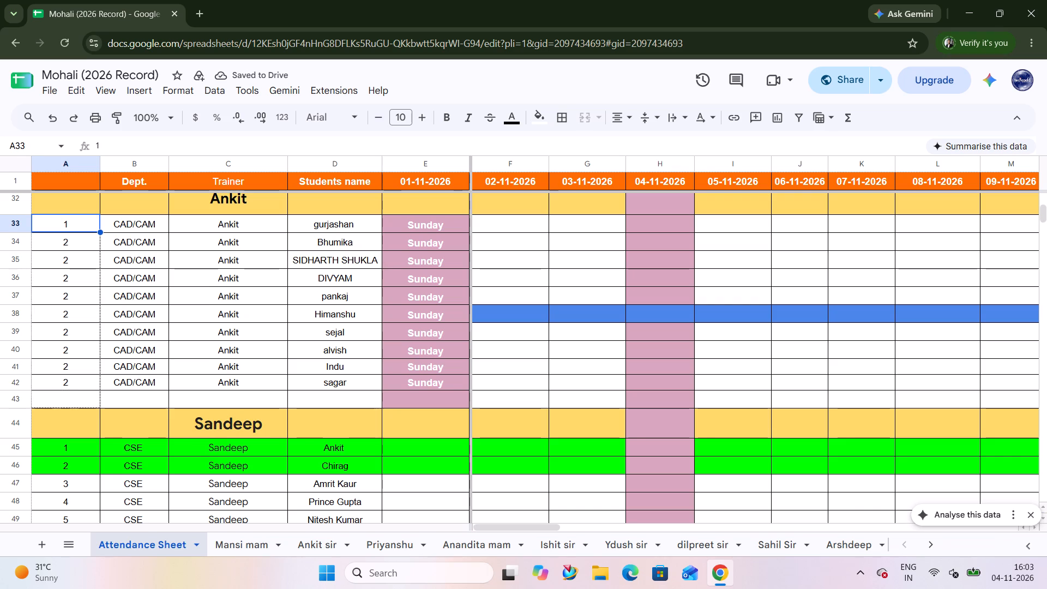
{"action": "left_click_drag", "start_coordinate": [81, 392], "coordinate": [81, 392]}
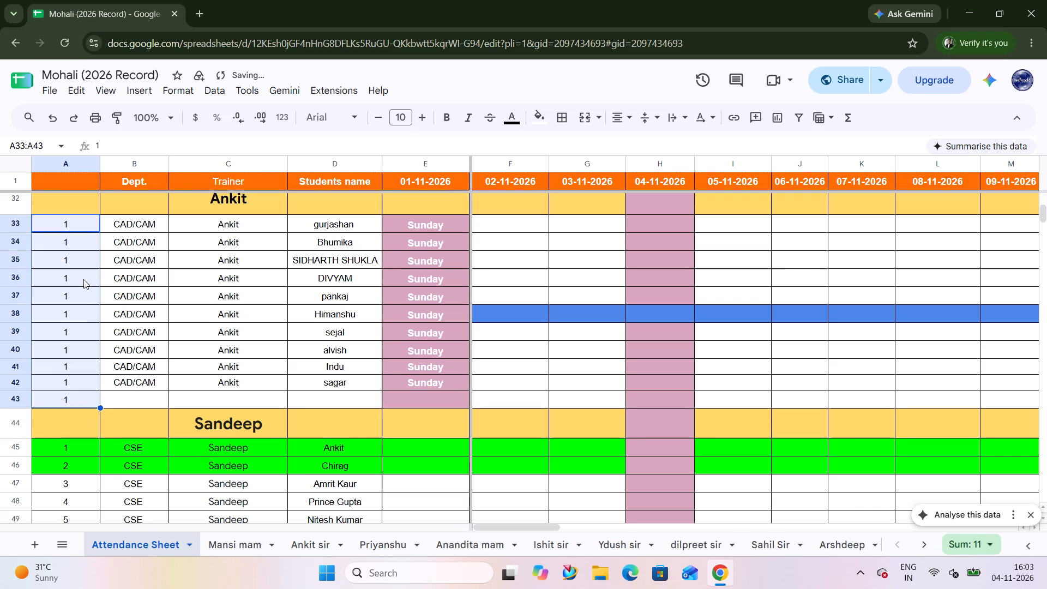
Number cells A34 to A37 in the Ankit group as 2, 3, 4 and 5.
{"action": "left_click", "coordinate": [69, 238]}
{"action": "key", "text": "2"}
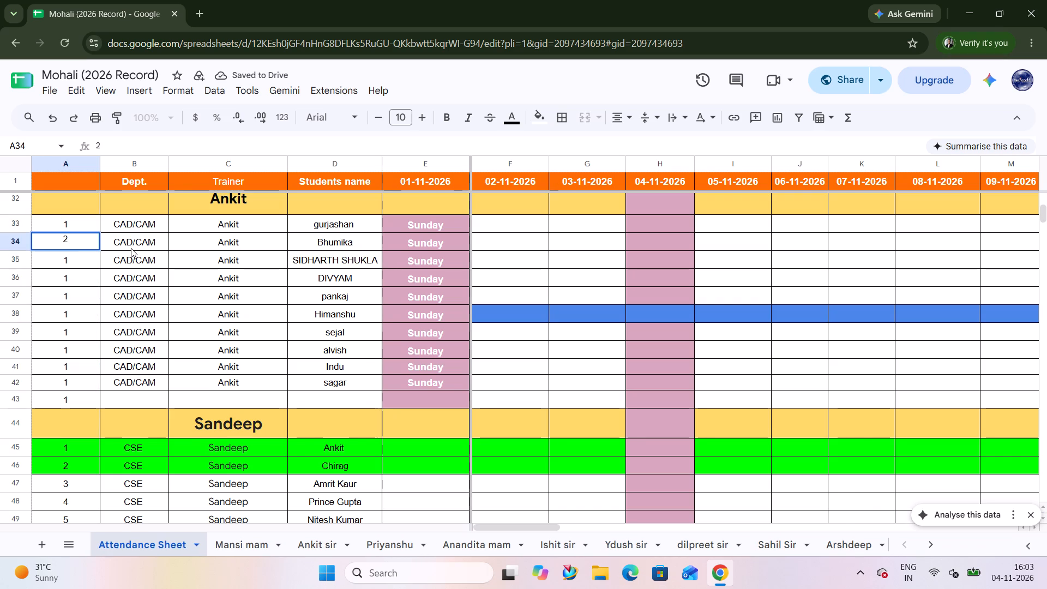
{"action": "left_click", "coordinate": [95, 265]}
{"action": "key", "text": "3"}
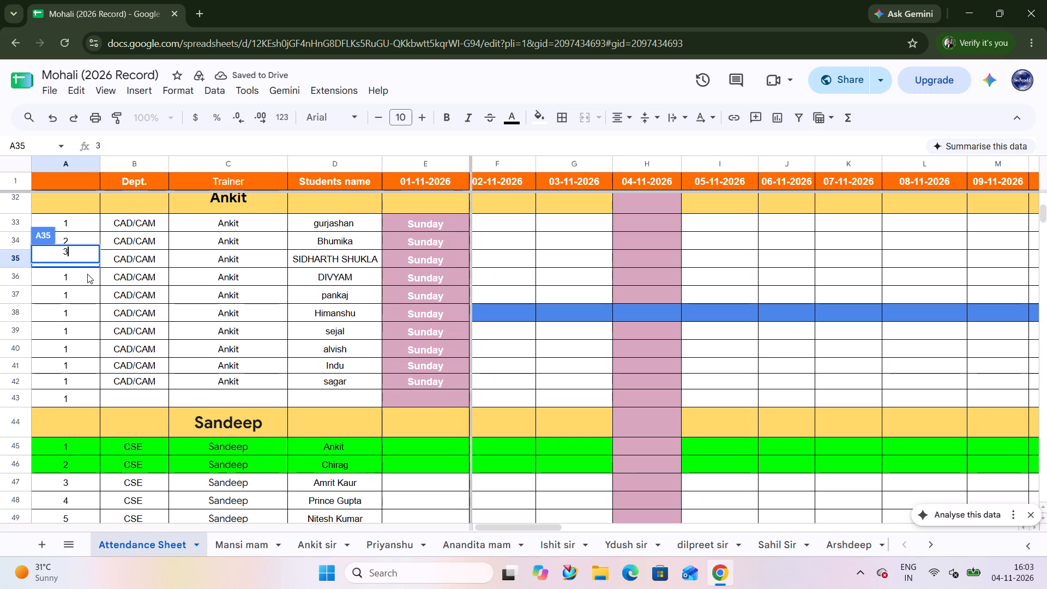
{"action": "left_click", "coordinate": [87, 274]}
{"action": "key", "text": "4"}
{"action": "left_click", "coordinate": [80, 292]}
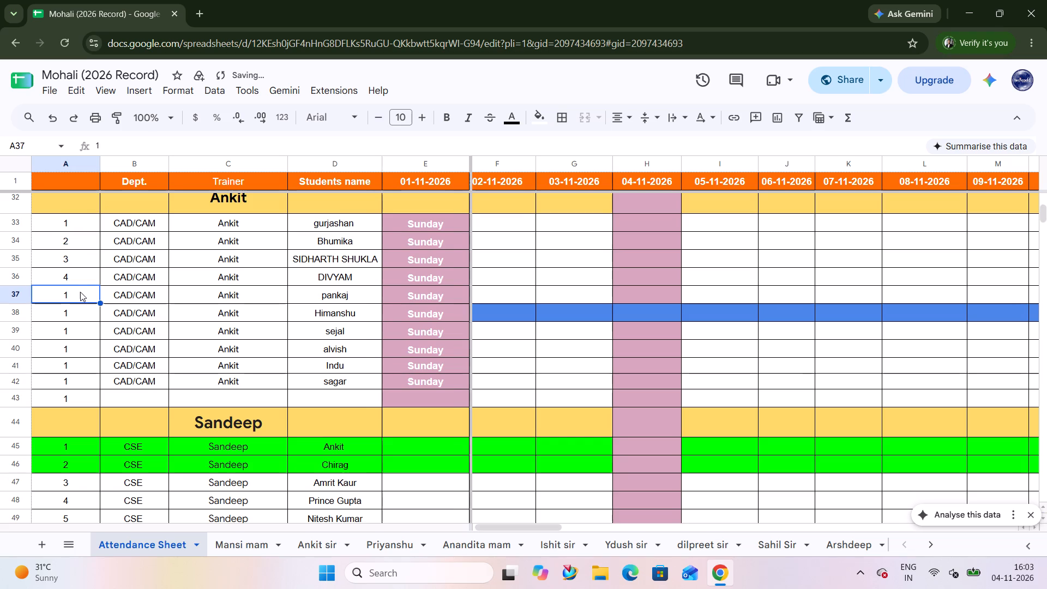
{"action": "key", "text": "5"}
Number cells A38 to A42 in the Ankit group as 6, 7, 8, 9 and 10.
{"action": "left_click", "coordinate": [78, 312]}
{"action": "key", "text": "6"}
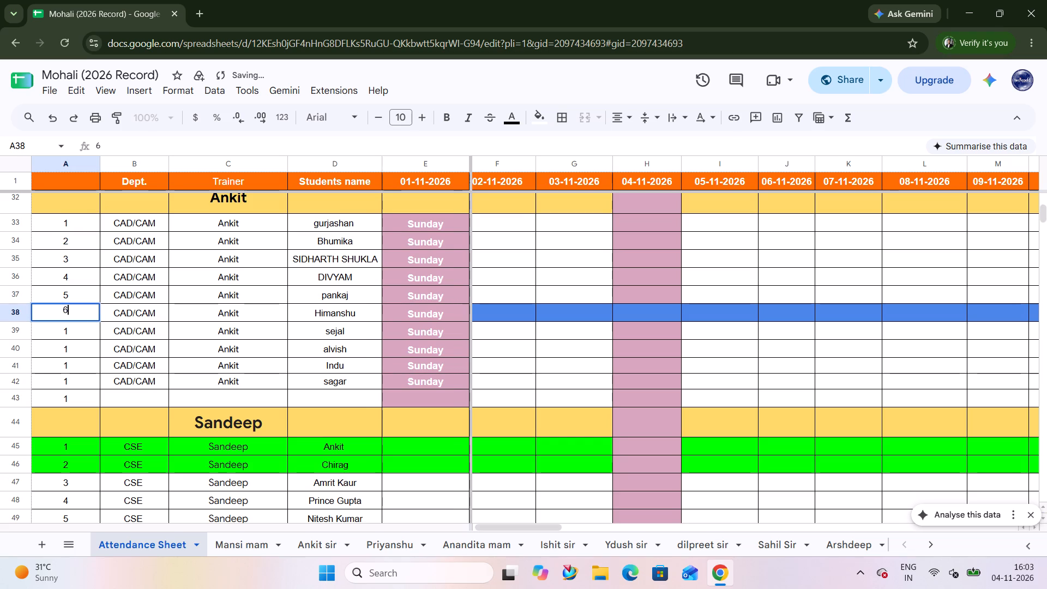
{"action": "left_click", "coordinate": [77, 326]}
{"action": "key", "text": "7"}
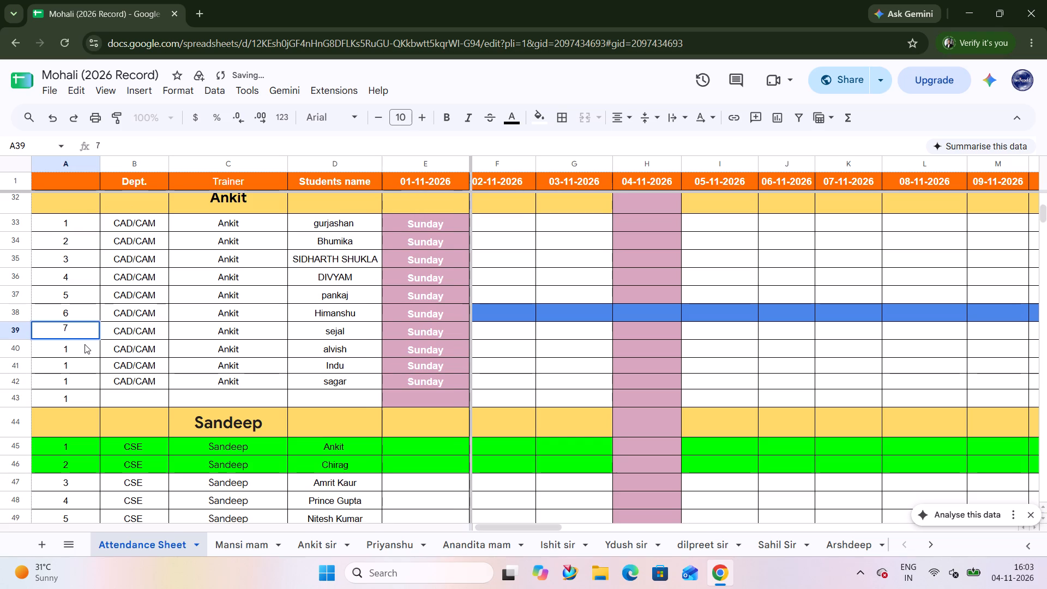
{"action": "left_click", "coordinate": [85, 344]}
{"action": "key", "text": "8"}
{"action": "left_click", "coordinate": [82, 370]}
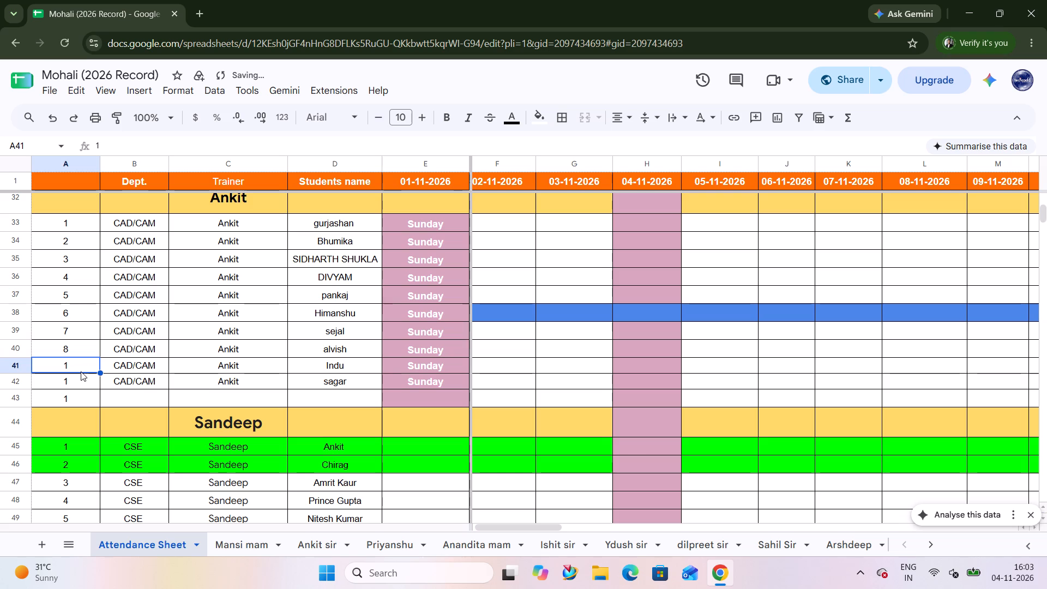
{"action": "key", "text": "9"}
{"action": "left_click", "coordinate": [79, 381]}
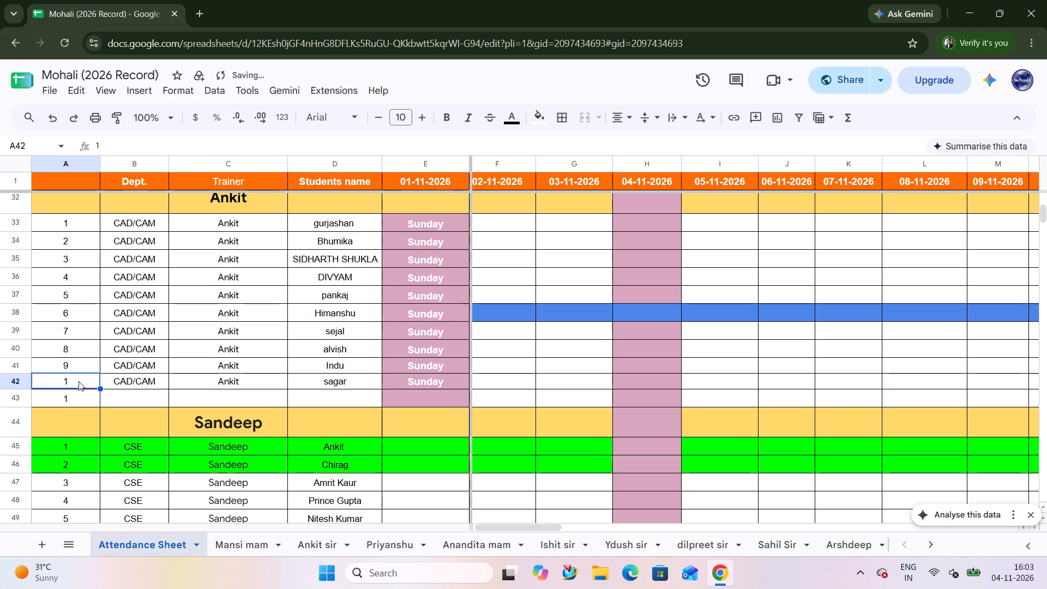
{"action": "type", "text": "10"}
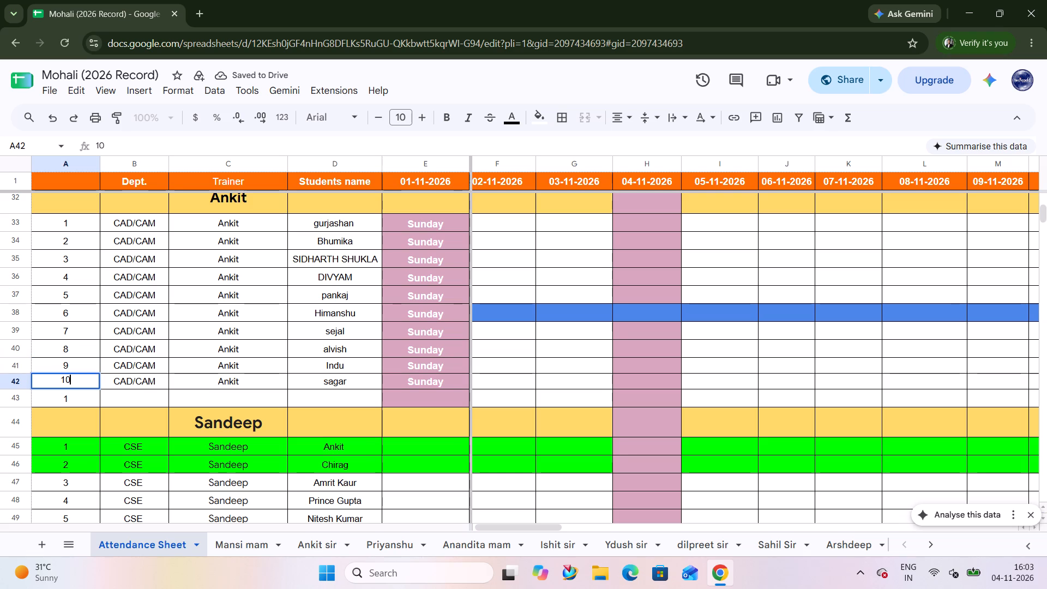
Clear the serial number from A43, the empty row below the Ankit group.
{"action": "left_click", "coordinate": [78, 410]}
{"action": "left_click", "coordinate": [78, 404]}
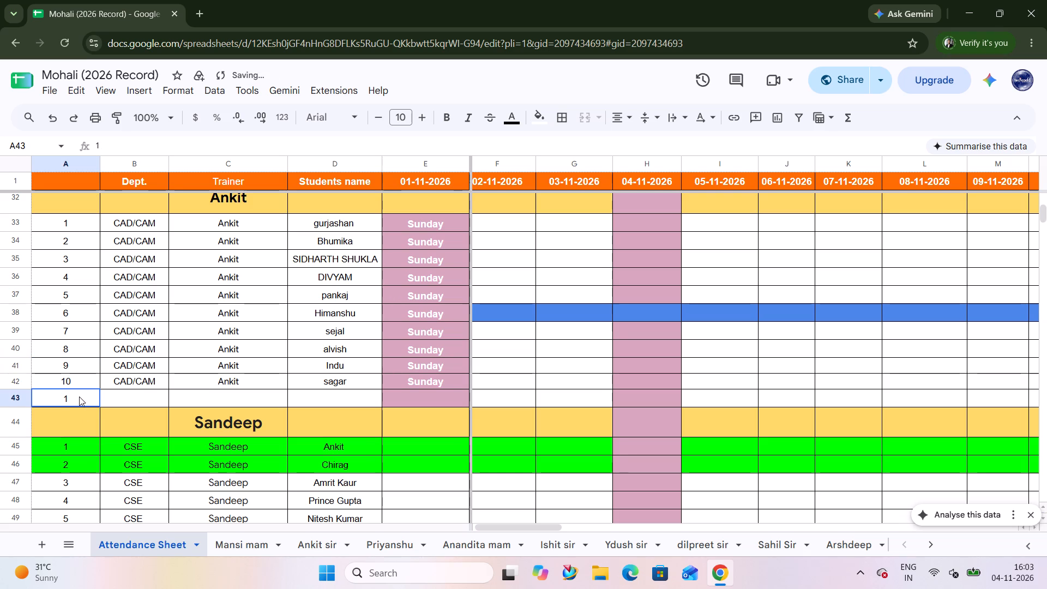
{"action": "key", "text": "BackSpace"}
Delete row 38, the blue-filled student row in the Ankit group.
{"action": "left_click", "coordinate": [347, 294]}
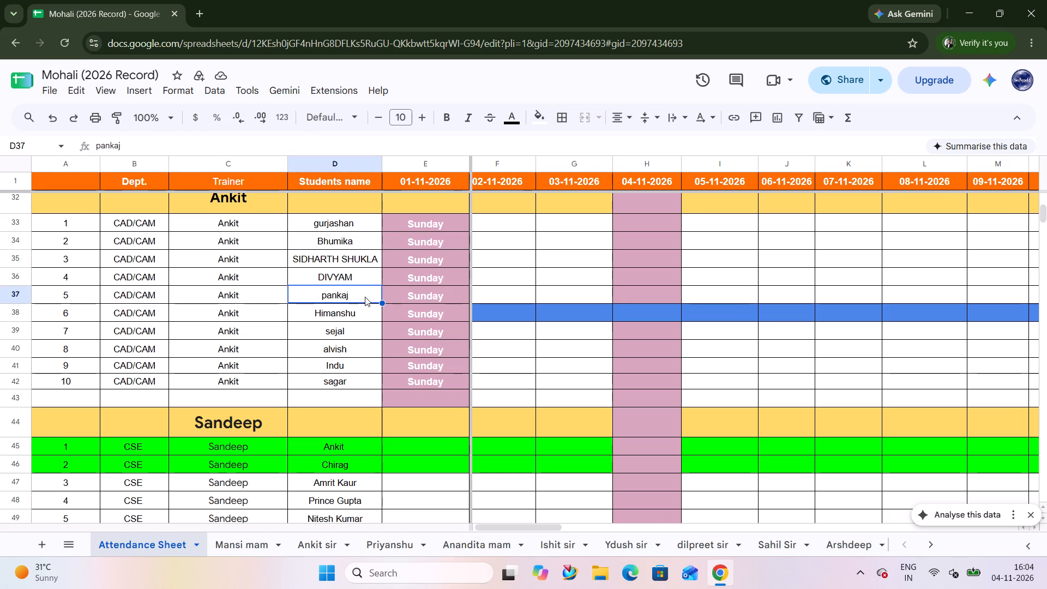
{"action": "left_click", "coordinate": [17, 315]}
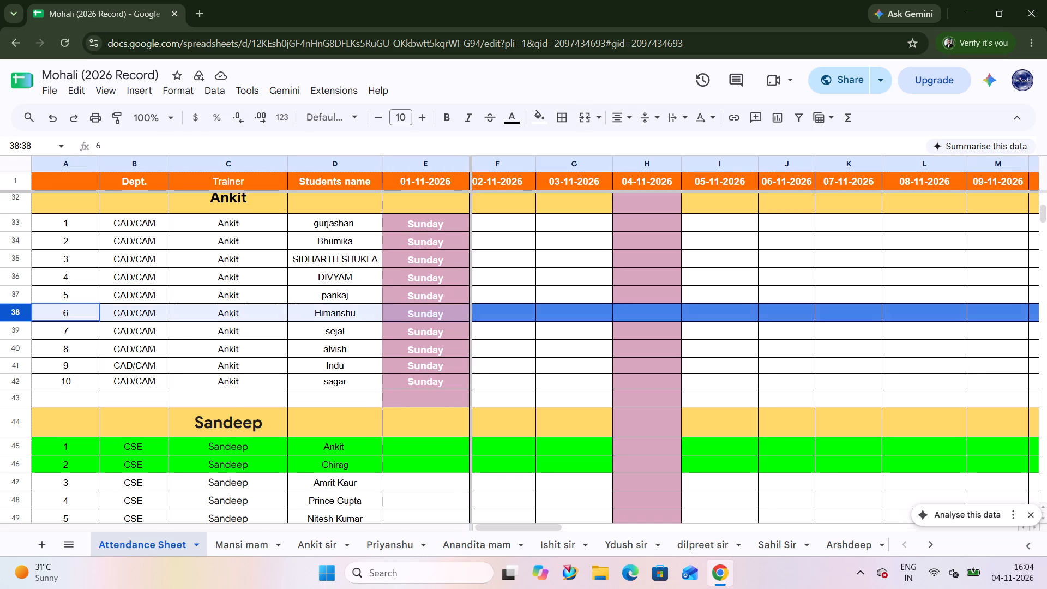
{"action": "right_click", "coordinate": [17, 315]}
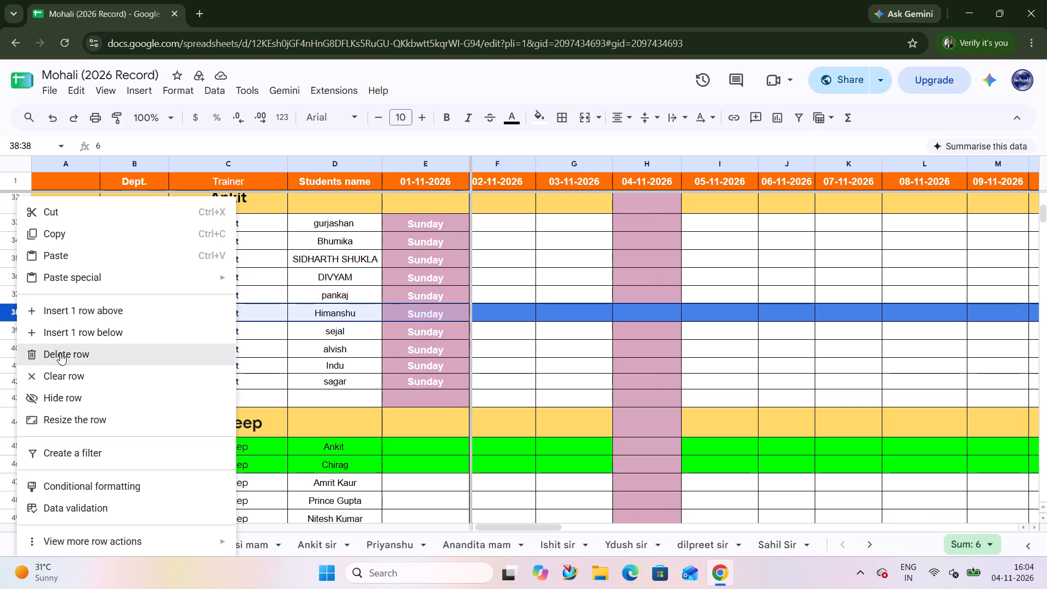
{"action": "left_click", "coordinate": [60, 353]}
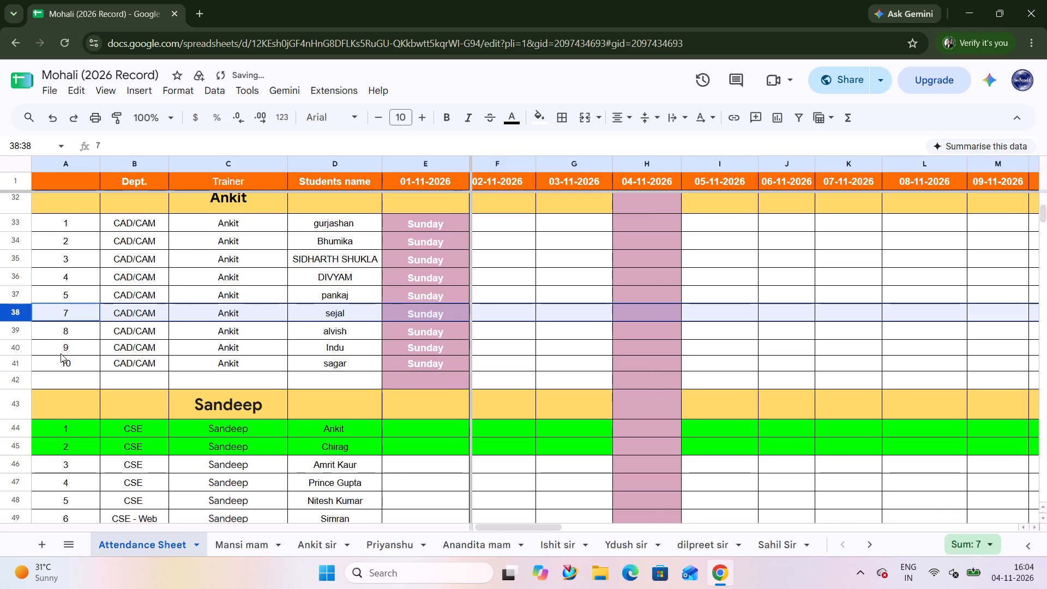
Renumber the last four student rows of the Ankit group, A38 to A41, as 6, 7, 8 and 9.
{"action": "key", "text": "6"}
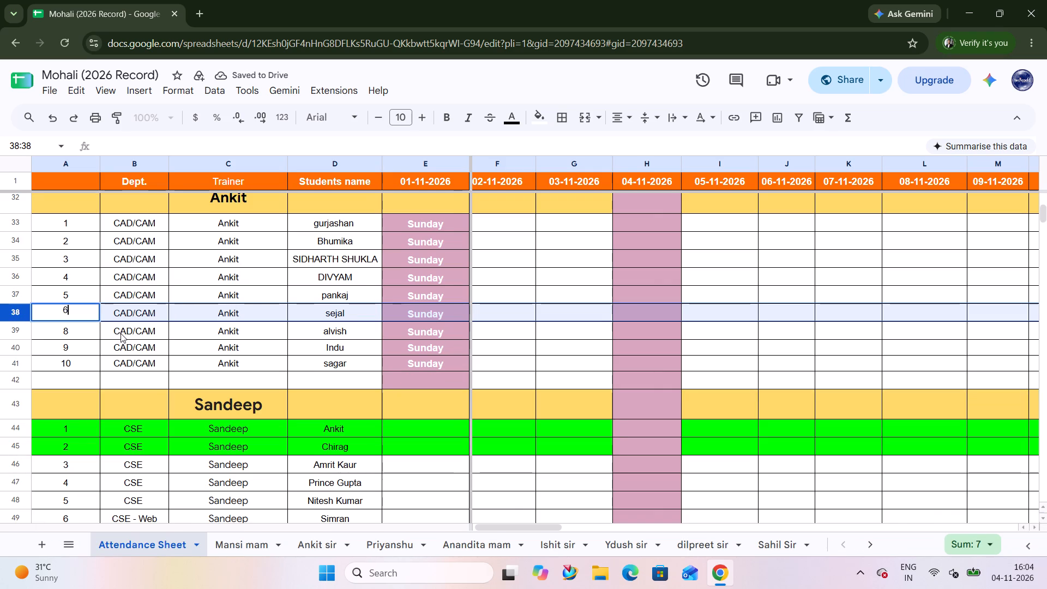
{"action": "left_click", "coordinate": [80, 329]}
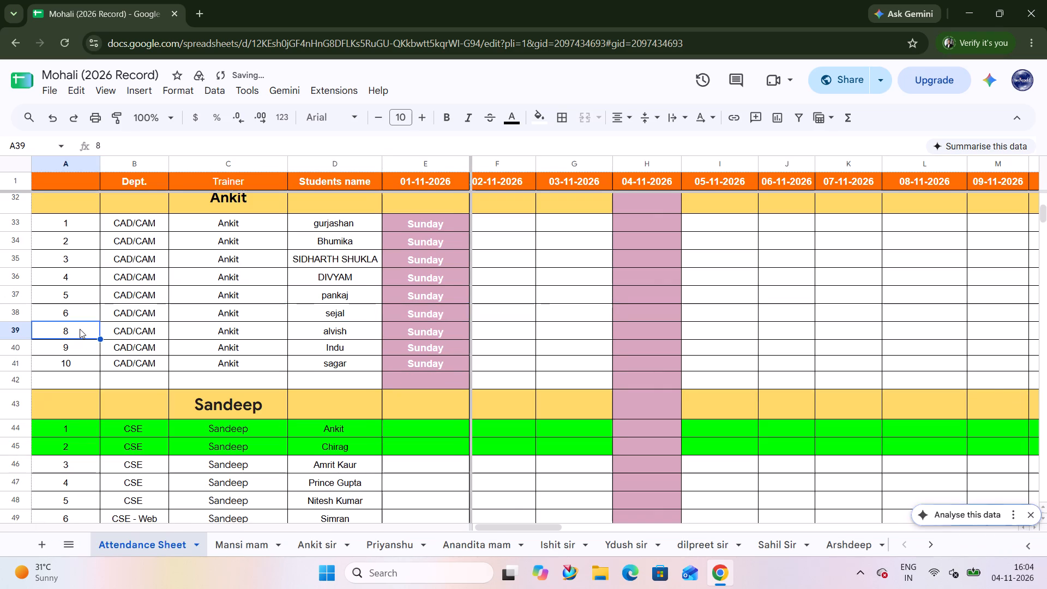
{"action": "key", "text": "7"}
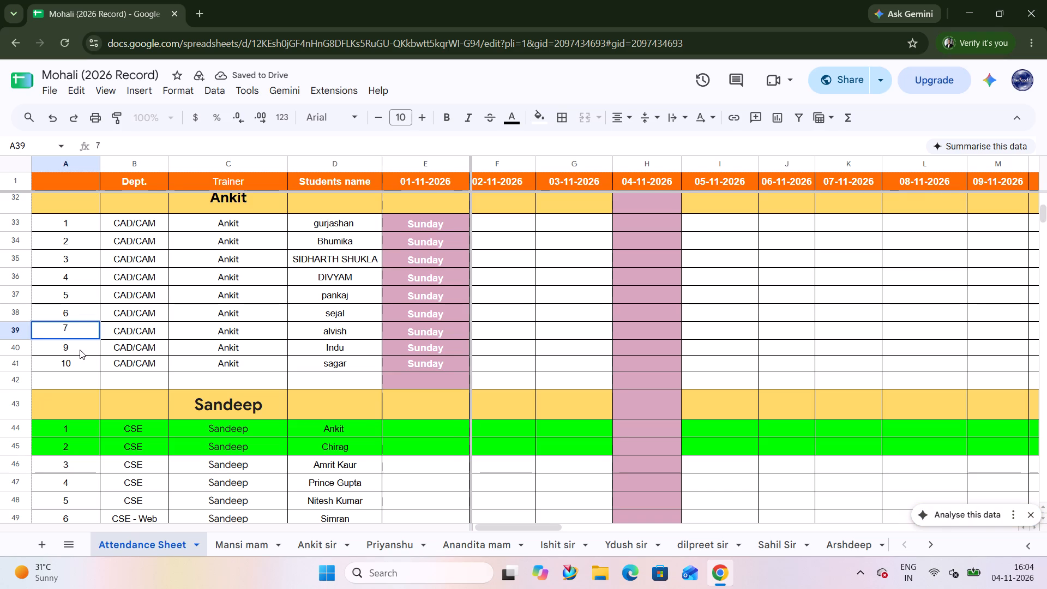
{"action": "left_click", "coordinate": [80, 350]}
{"action": "key", "text": "8"}
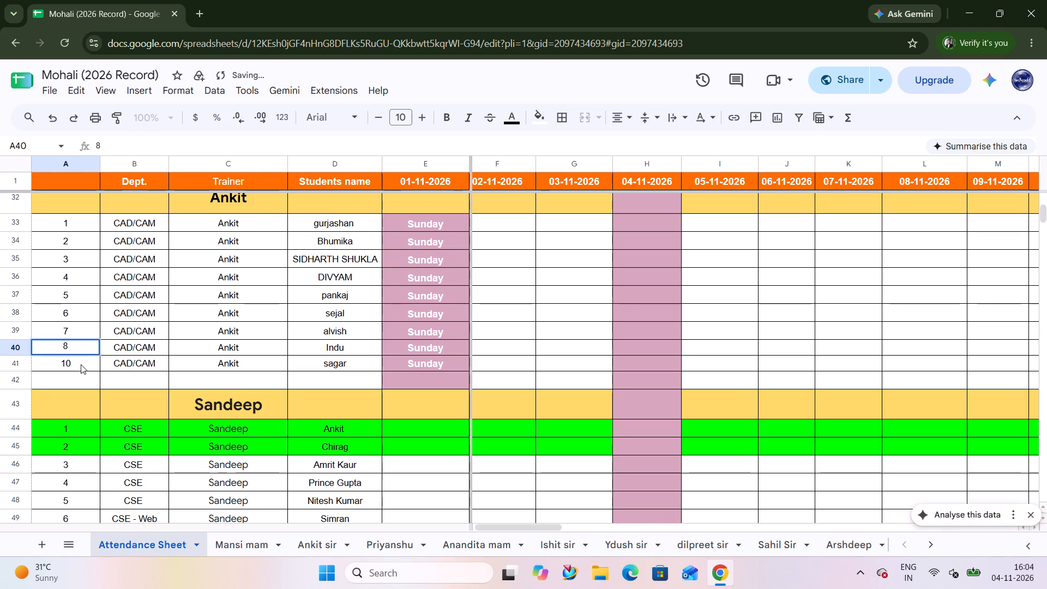
{"action": "left_click", "coordinate": [81, 364]}
{"action": "key", "text": "9"}
{"action": "left_click", "coordinate": [205, 352]}
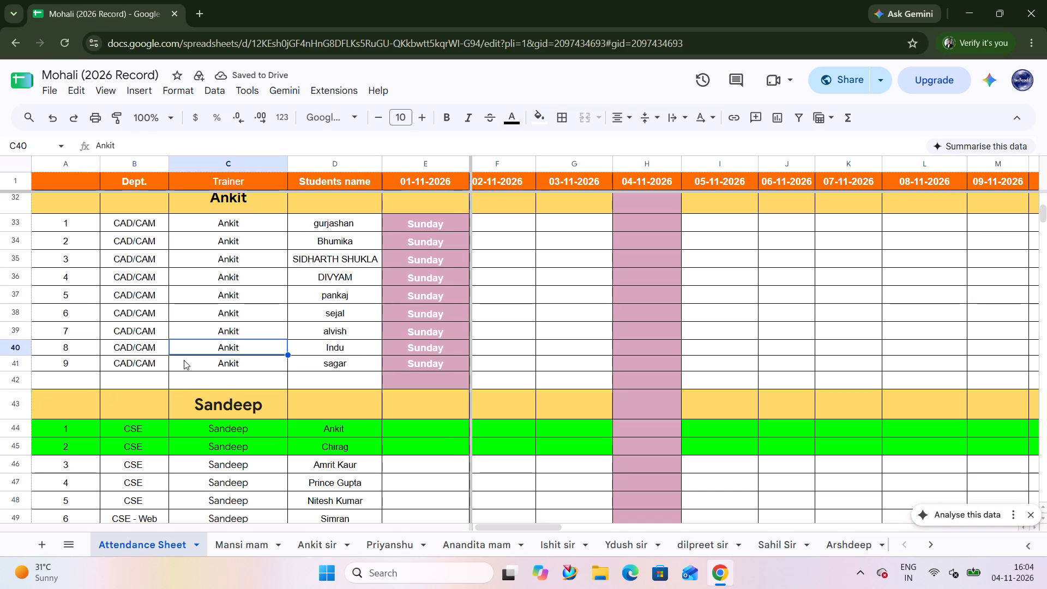
Enter "present" for 02-11-2026 in F33 and copy it into F34 and F35 of the Ankit group.
{"action": "left_click", "coordinate": [504, 219]}
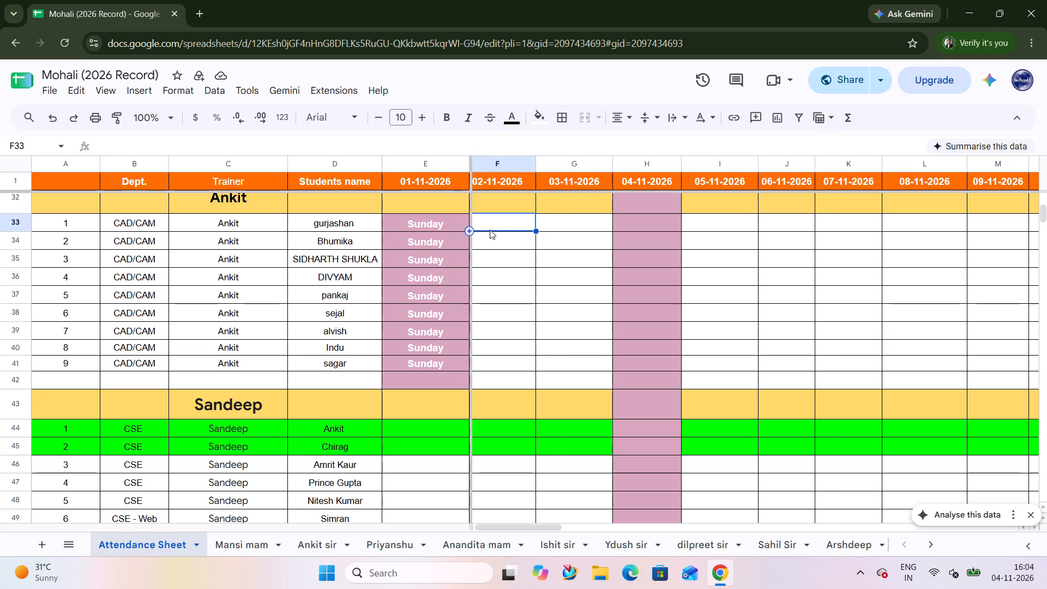
{"action": "type", "text": "present"}
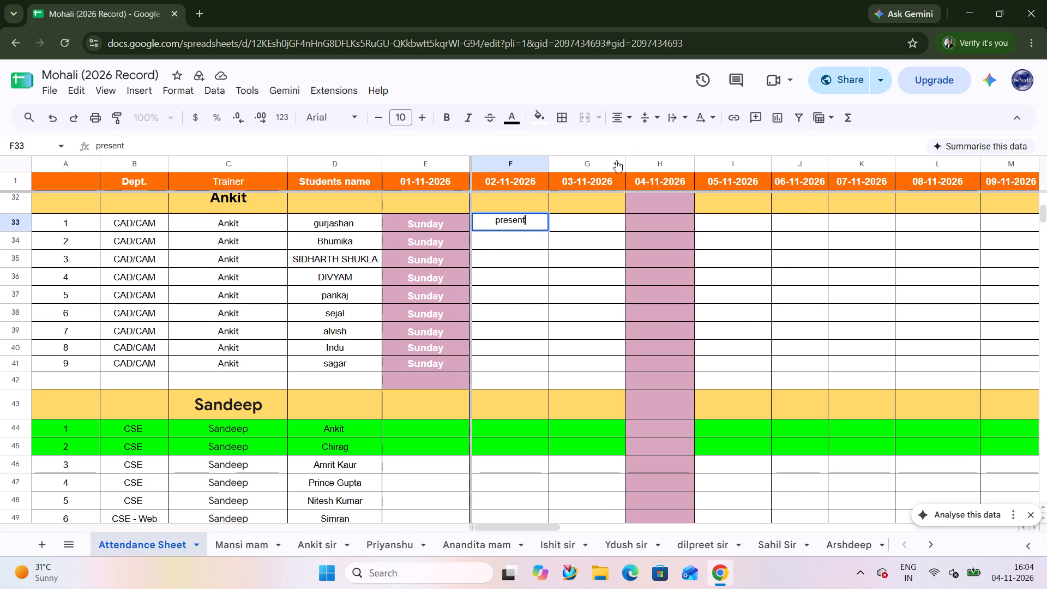
{"action": "key", "text": "ctrl+c"}
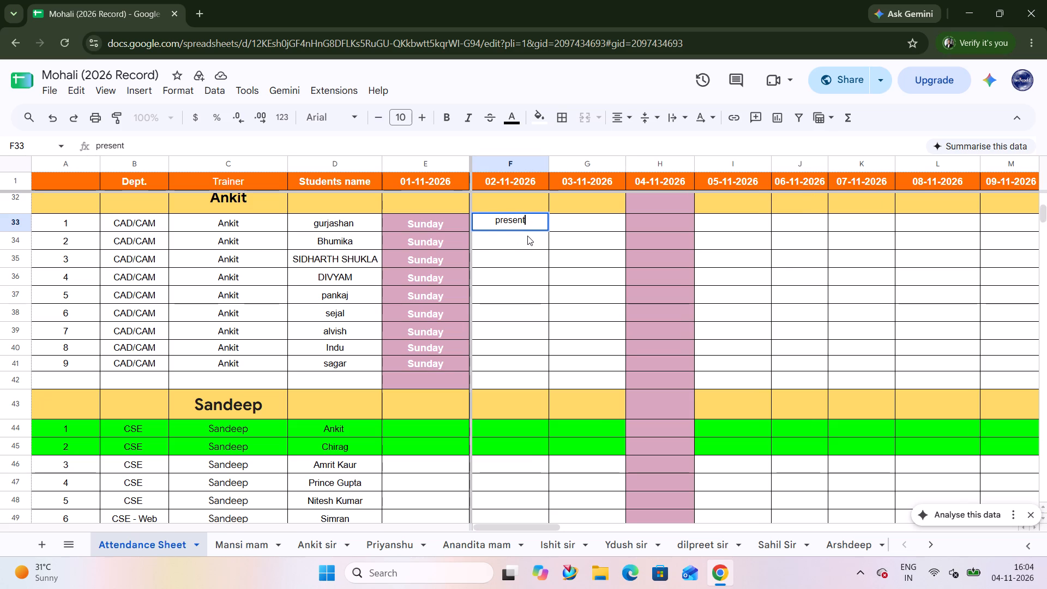
{"action": "left_click", "coordinate": [527, 236]}
{"action": "left_click", "coordinate": [527, 225]}
{"action": "key", "text": "ctrl+c"}
{"action": "left_click", "coordinate": [522, 235]}
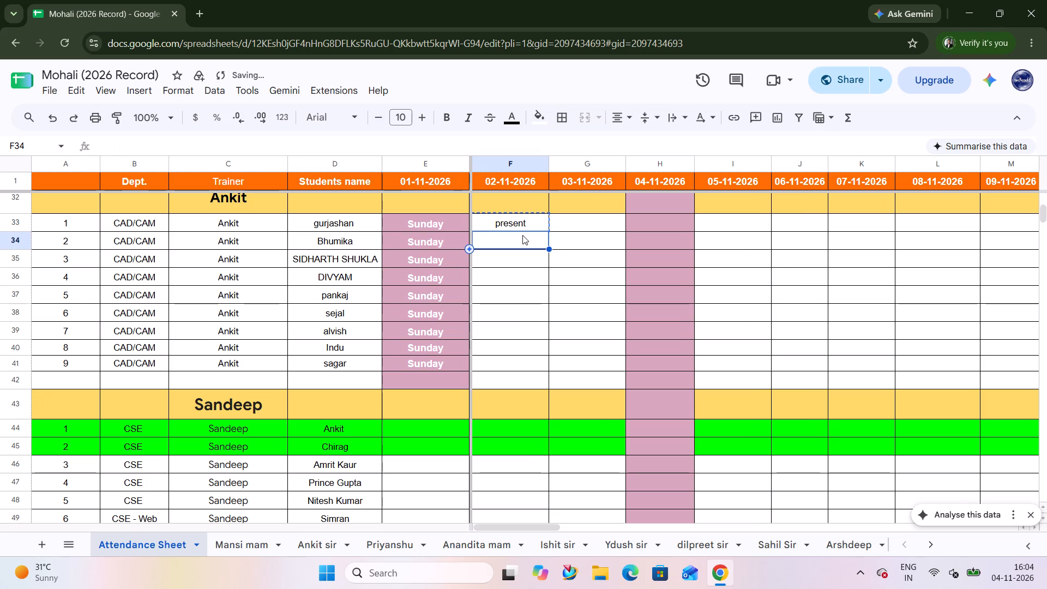
{"action": "key", "text": "ctrl+v"}
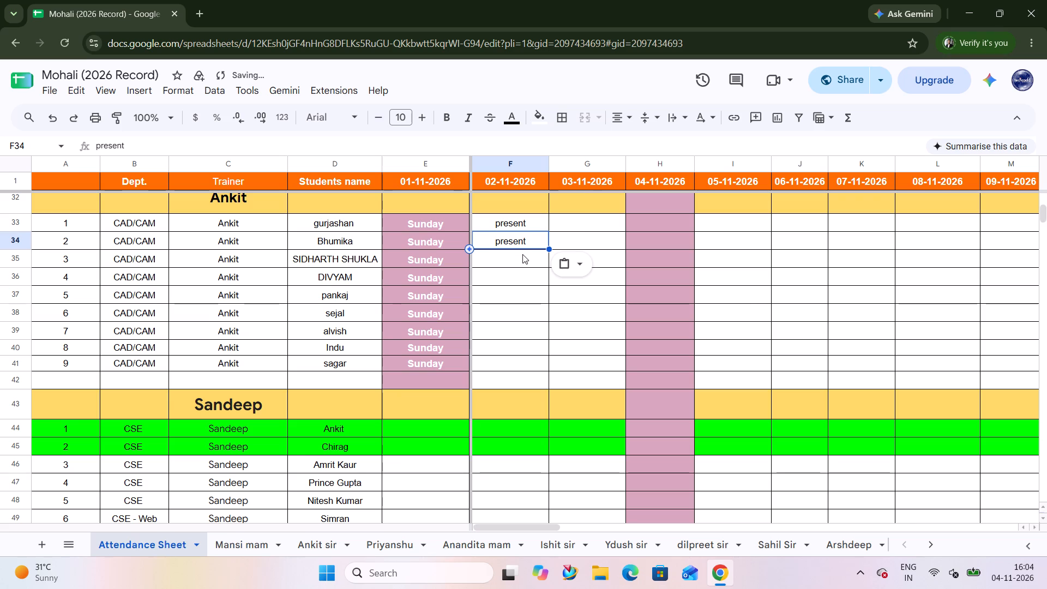
{"action": "left_click", "coordinate": [522, 257]}
{"action": "key", "text": "ctrl+v"}
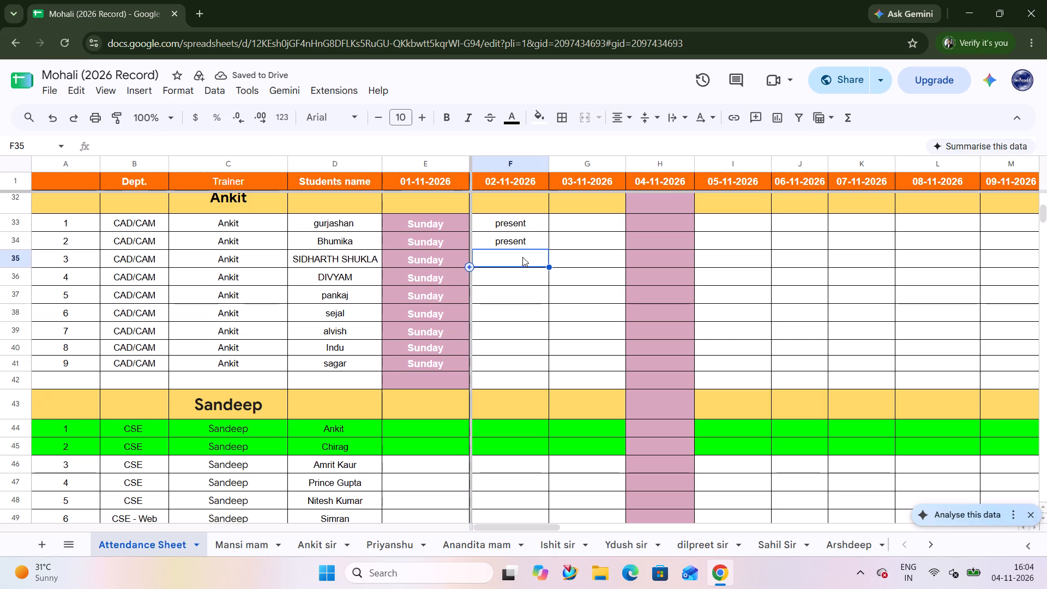
Paste "present" into F39 and F41 for 02-11-2026, leaving F36 to F38 and F40 empty.
{"action": "left_click", "coordinate": [524, 276]}
{"action": "left_click", "coordinate": [524, 292]}
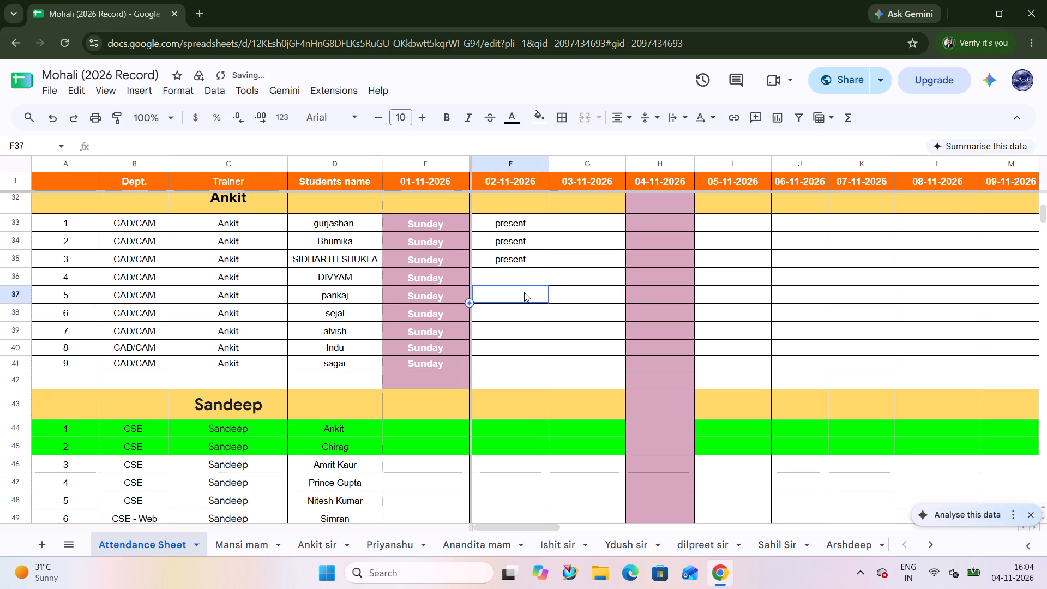
{"action": "left_click", "coordinate": [524, 310]}
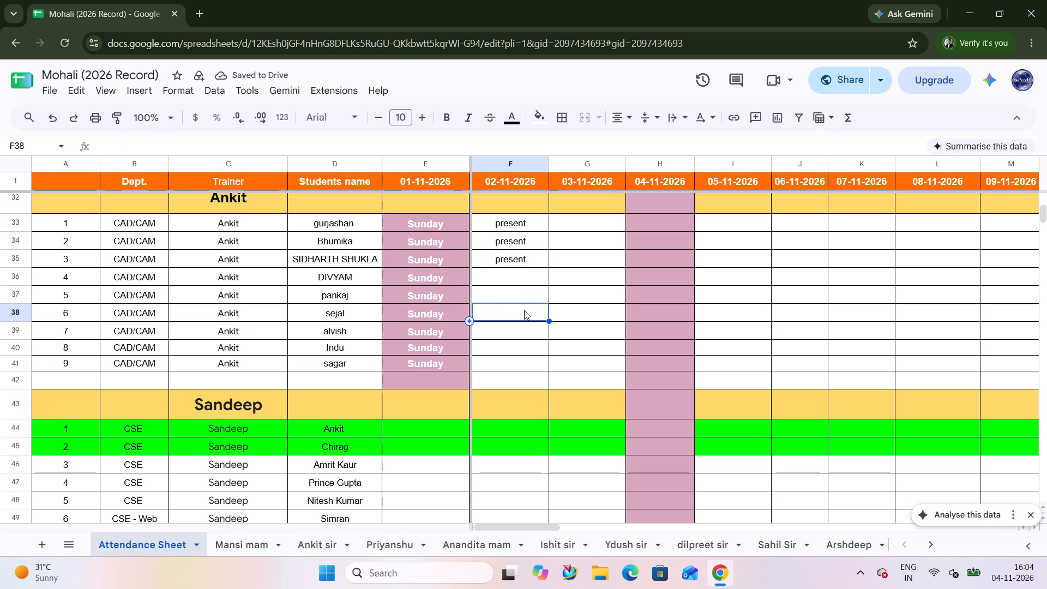
{"action": "left_click", "coordinate": [524, 332]}
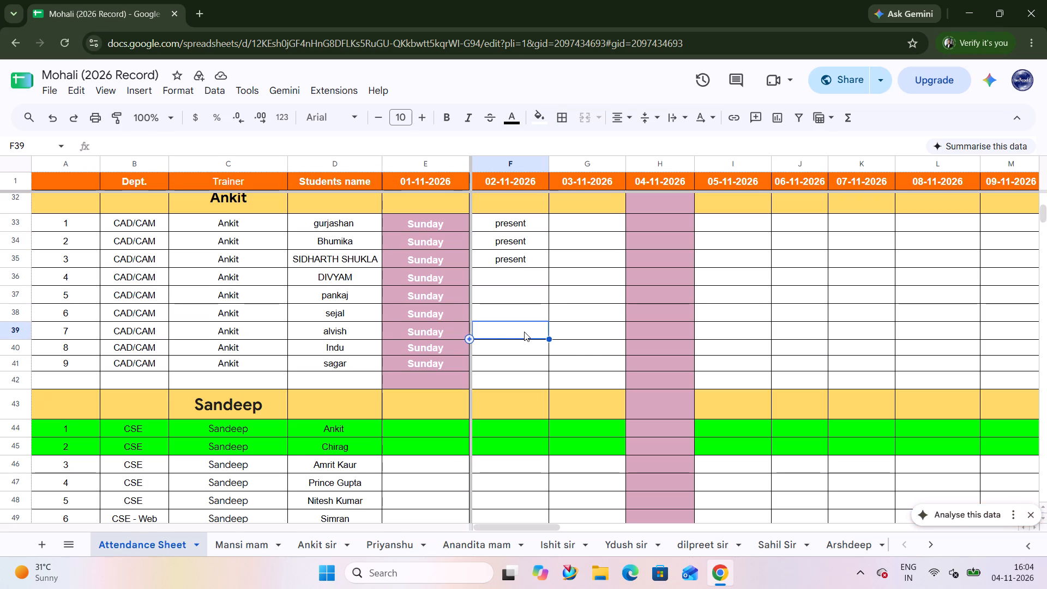
{"action": "key", "text": "ctrl+v"}
{"action": "left_click", "coordinate": [524, 346]}
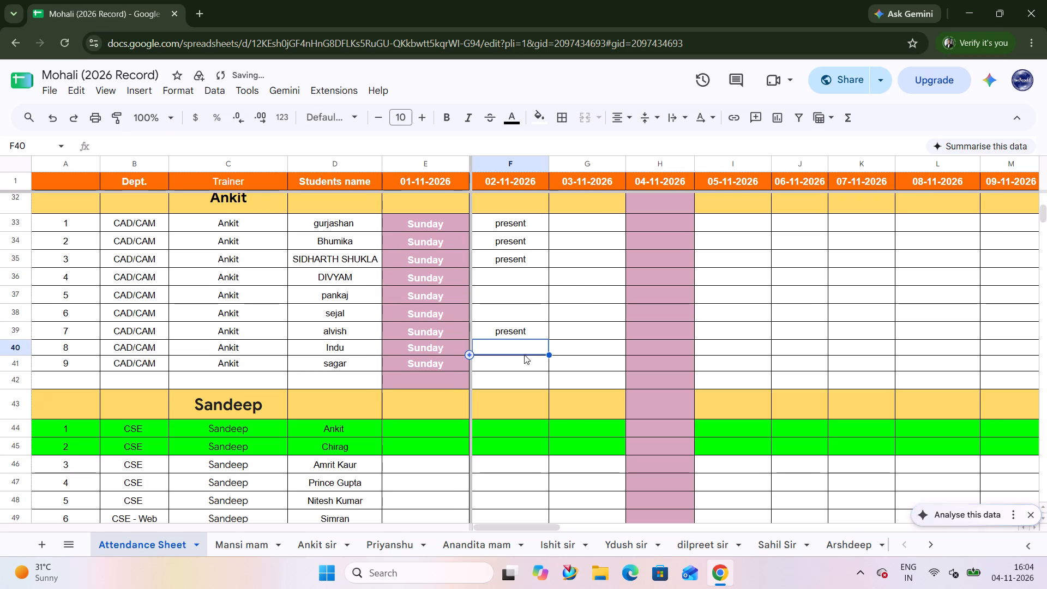
{"action": "left_click", "coordinate": [524, 362]}
{"action": "key", "text": "ctrl+v"}
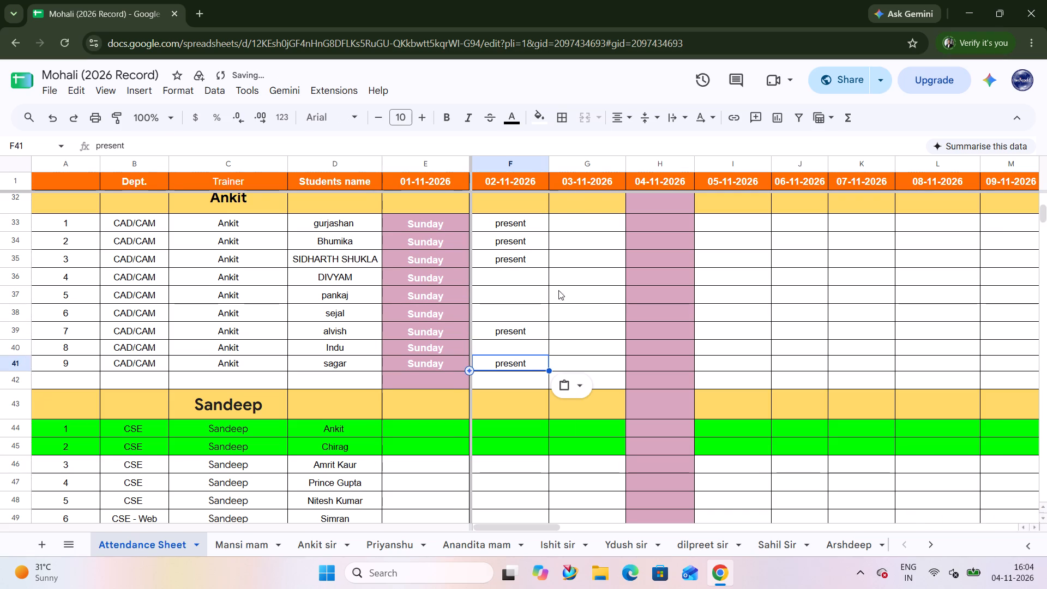
Enter "absent" in F36 for 02-11-2026 and copy that cell.
{"action": "left_click", "coordinate": [563, 286]}
{"action": "left_click", "coordinate": [517, 283]}
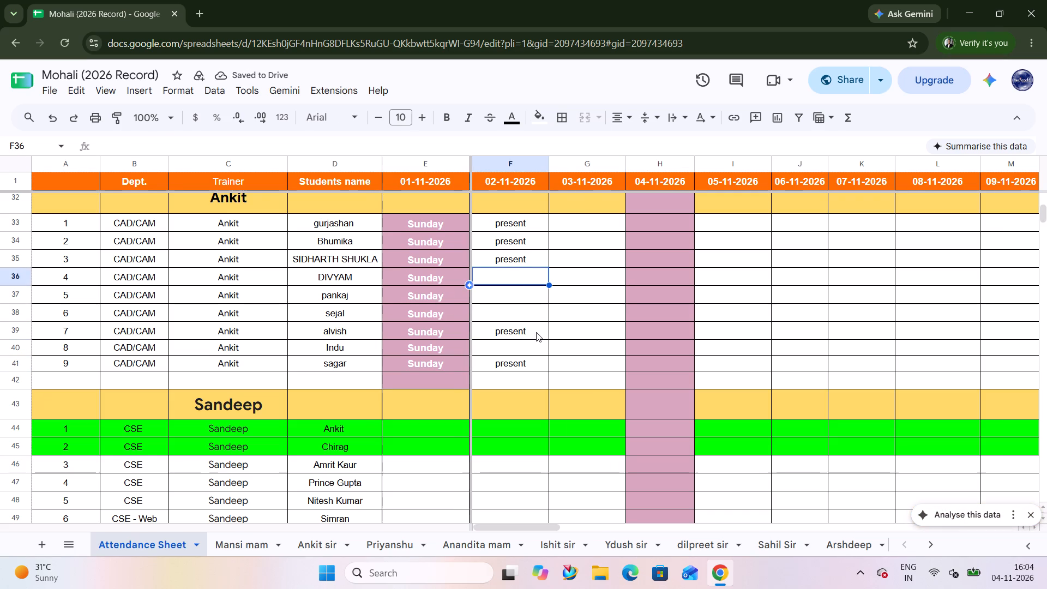
{"action": "type", "text": "abd"}
{"action": "key", "text": "BackSpace"}
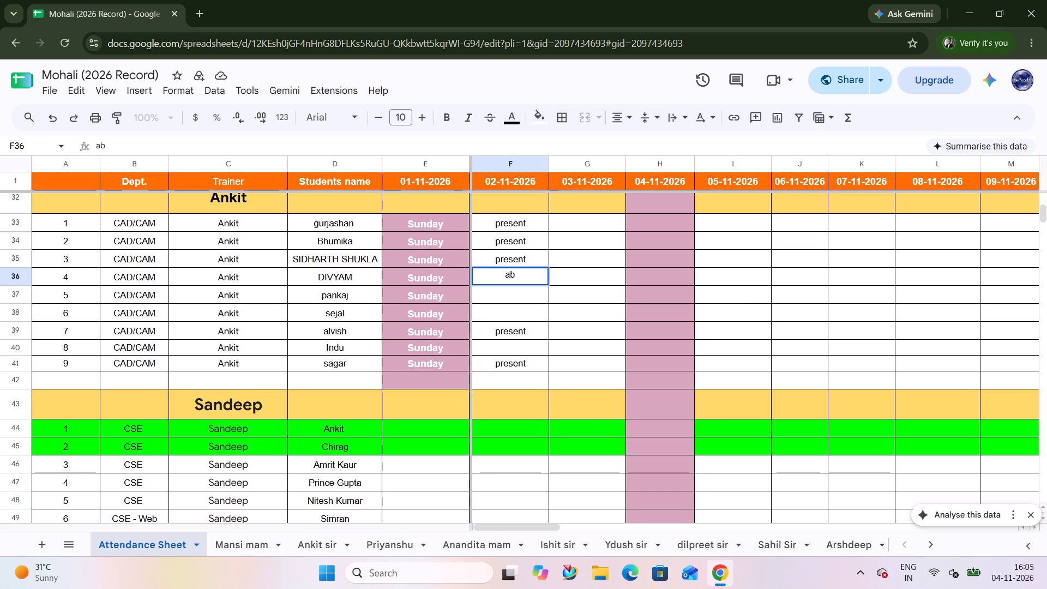
{"action": "key", "text": "x"}
{"action": "key", "text": "BackSpace"}
{"action": "key", "text": "s"}
{"action": "type", "text": "ent"}
{"action": "key", "text": "ctrl+x"}
{"action": "left_click", "coordinate": [537, 286]}
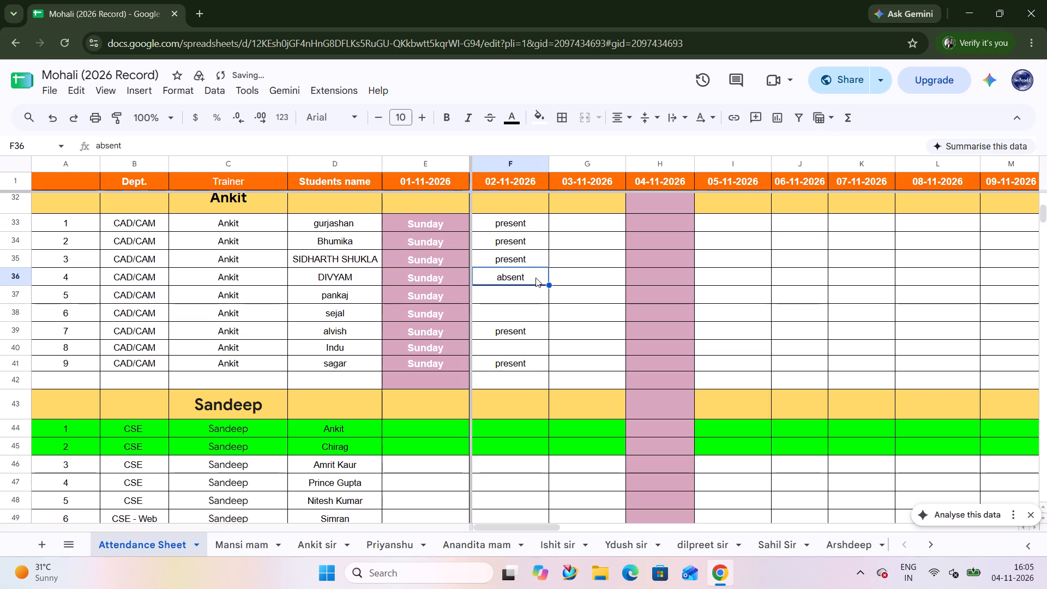
{"action": "key", "text": "ctrl+c"}
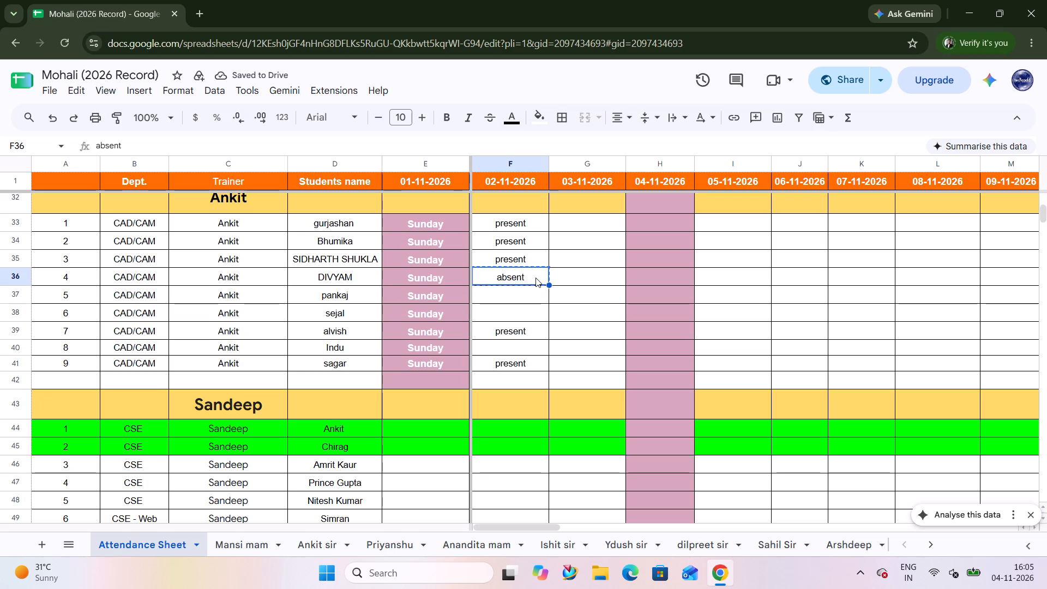
Clear F36, and paste the copied "absent" into F37, F38, F36 and F40 for 02-11-2026.
{"action": "key", "text": "BackSpace"}
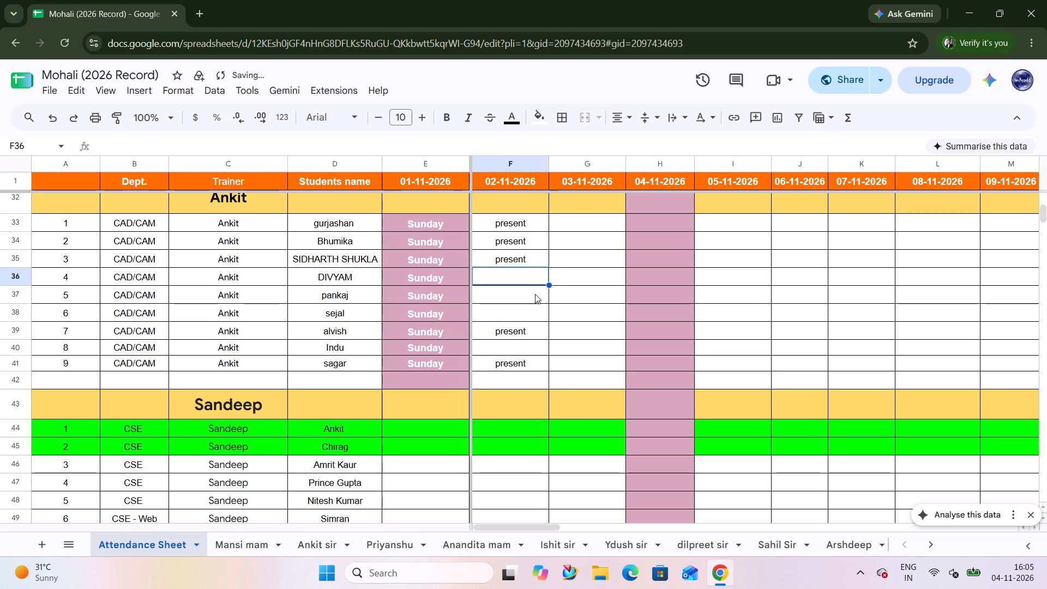
{"action": "left_click", "coordinate": [535, 294]}
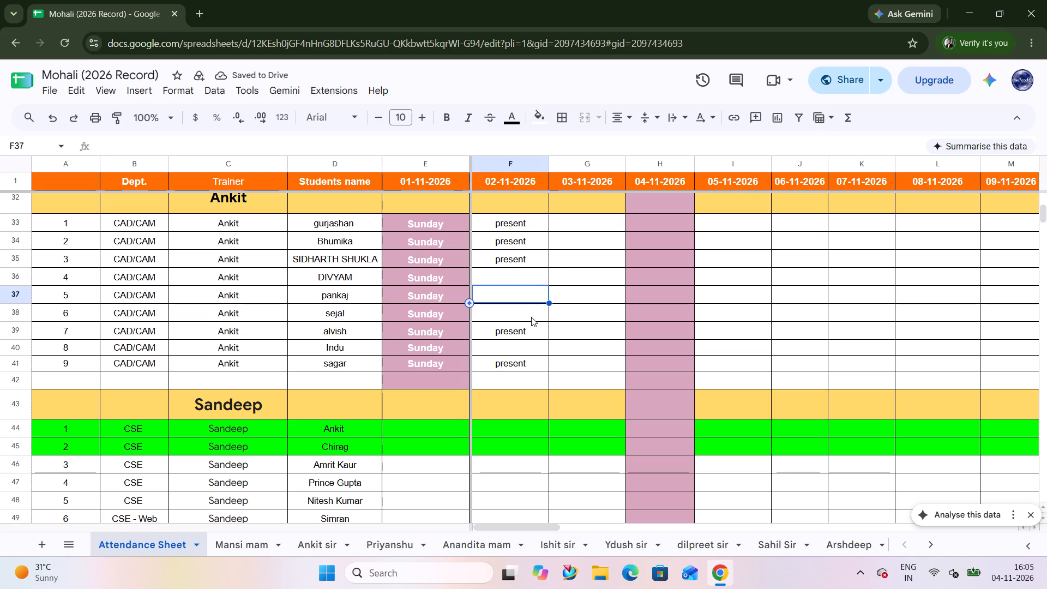
{"action": "key", "text": "ctrl+v"}
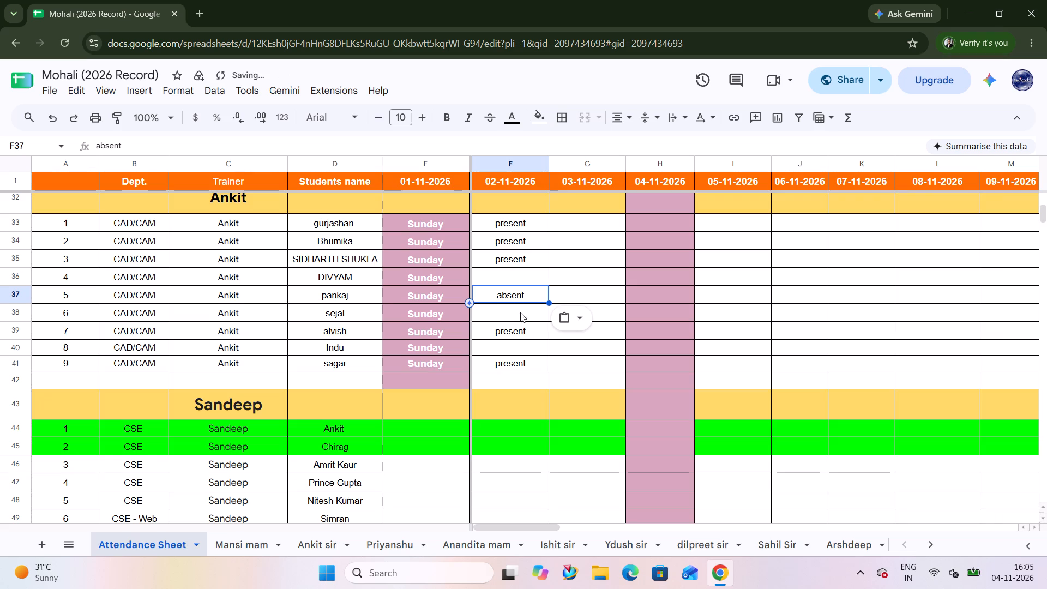
{"action": "left_click", "coordinate": [518, 309]}
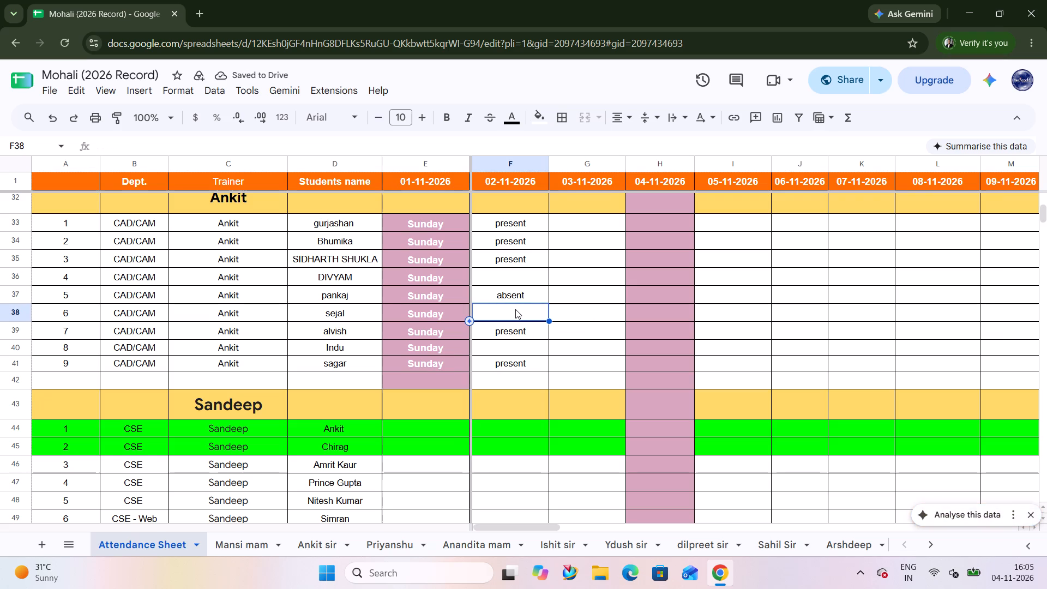
{"action": "key", "text": "ctrl+v"}
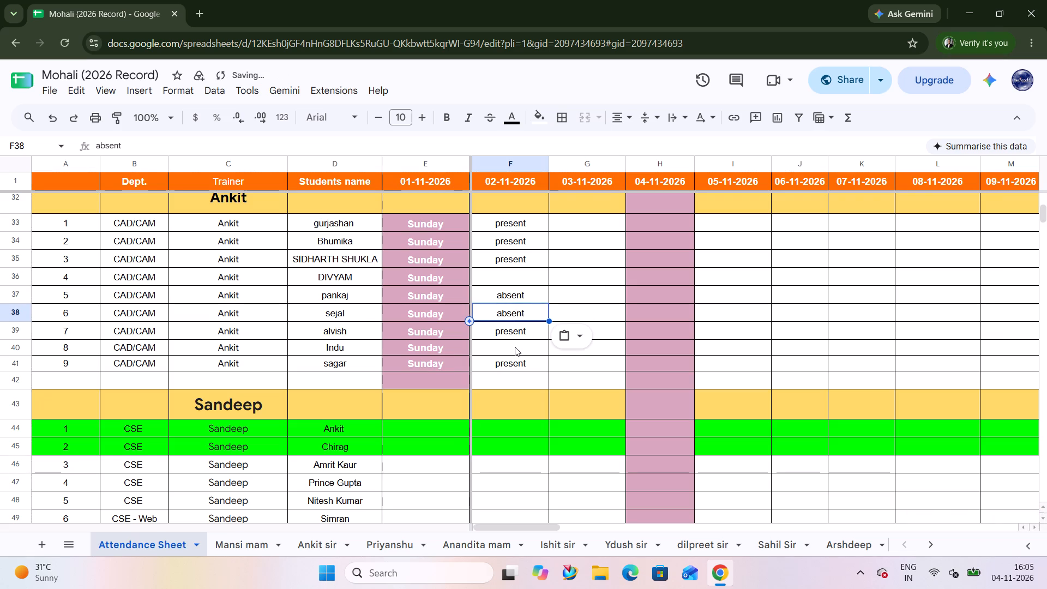
{"action": "left_click", "coordinate": [514, 275]}
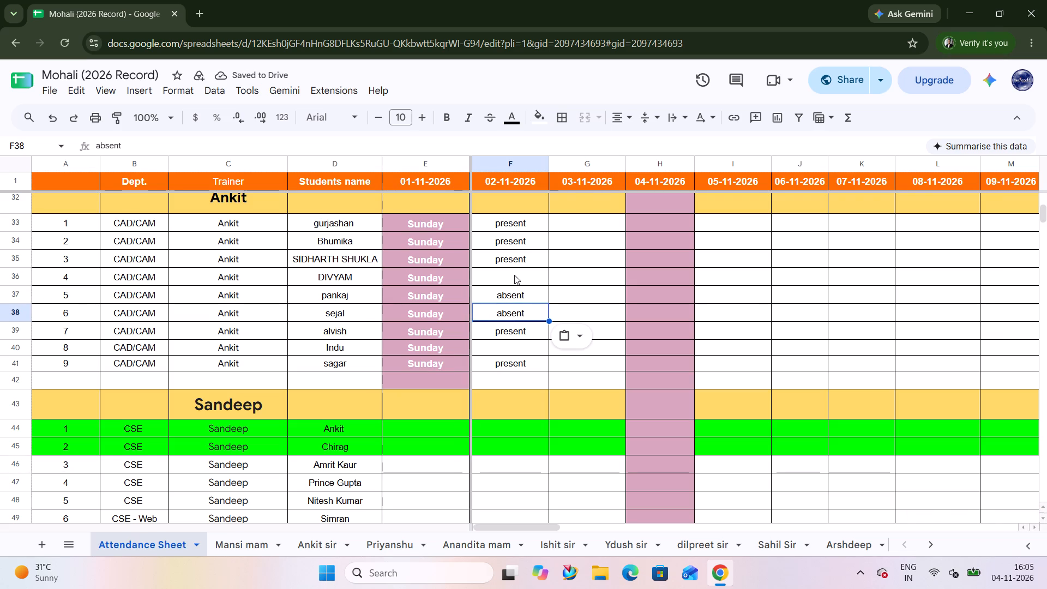
{"action": "key", "text": "ctrl+v"}
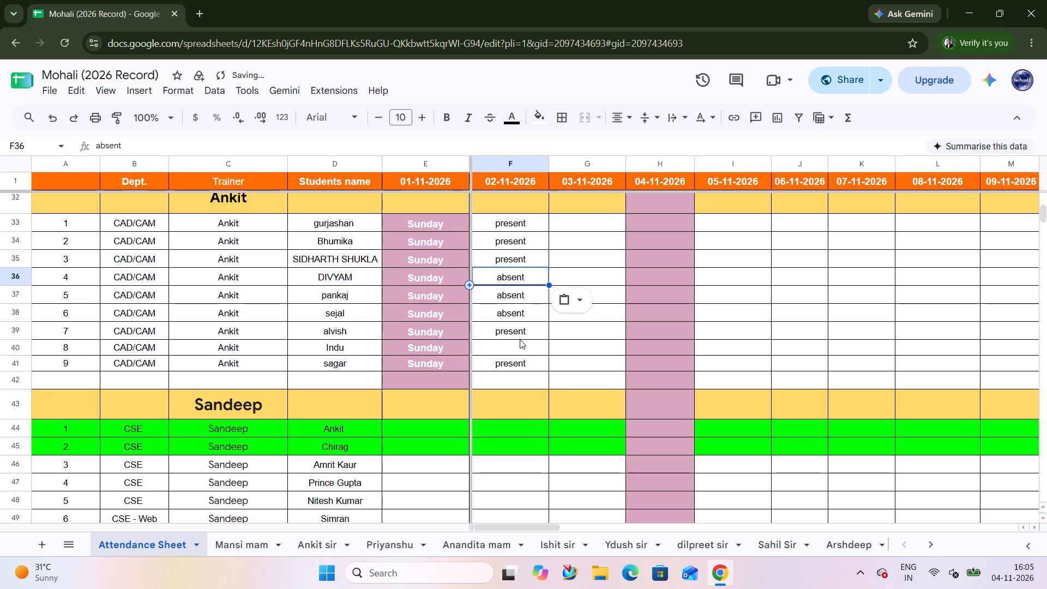
{"action": "left_click", "coordinate": [520, 347]}
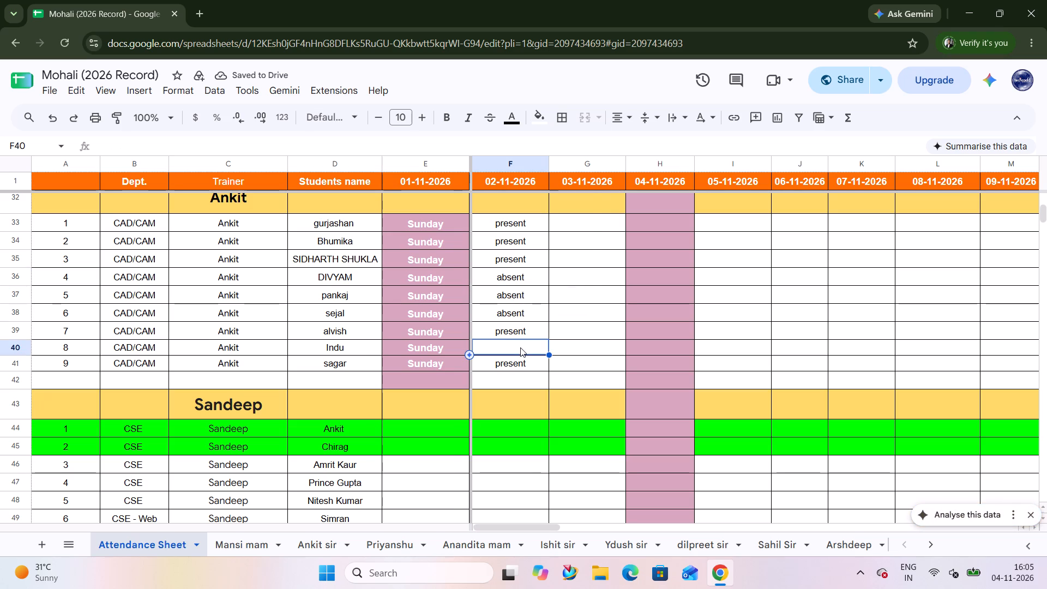
{"action": "key", "text": "ctrl+v"}
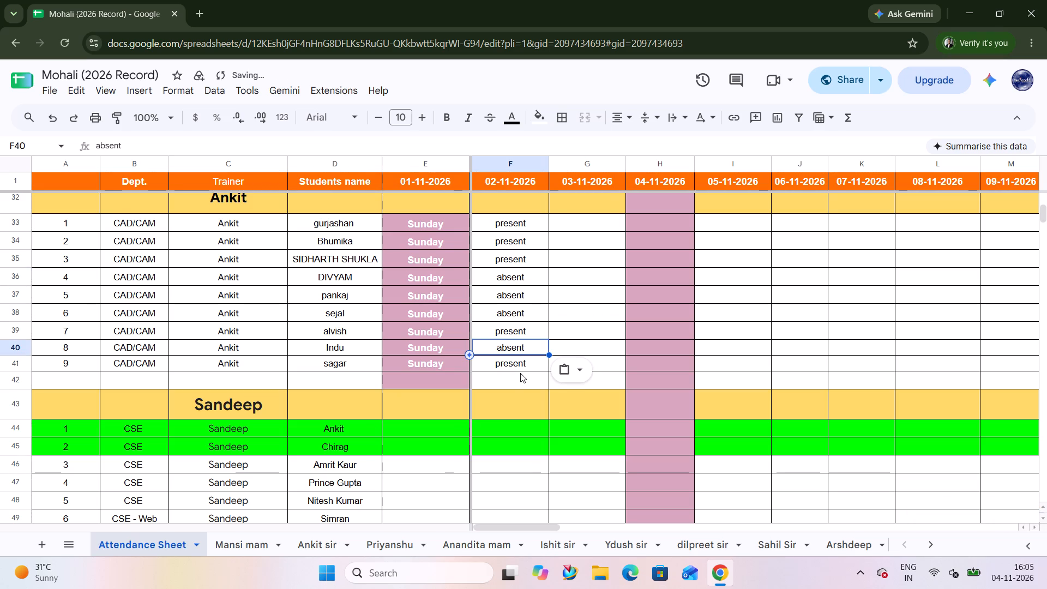
Copy "present" from F33 into G33 and G34, the first two Ankit students' cells for 03-11-2026.
{"action": "left_click", "coordinate": [574, 220]}
{"action": "left_click", "coordinate": [509, 221]}
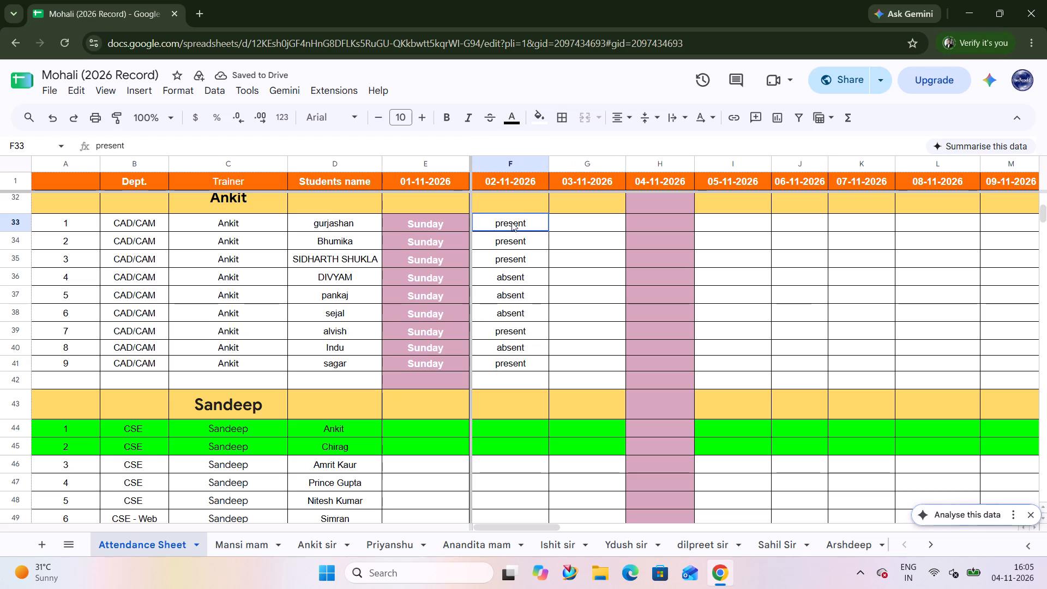
{"action": "key", "text": "ctrl+c"}
{"action": "left_click", "coordinate": [597, 226]}
{"action": "key", "text": "ctrl+v"}
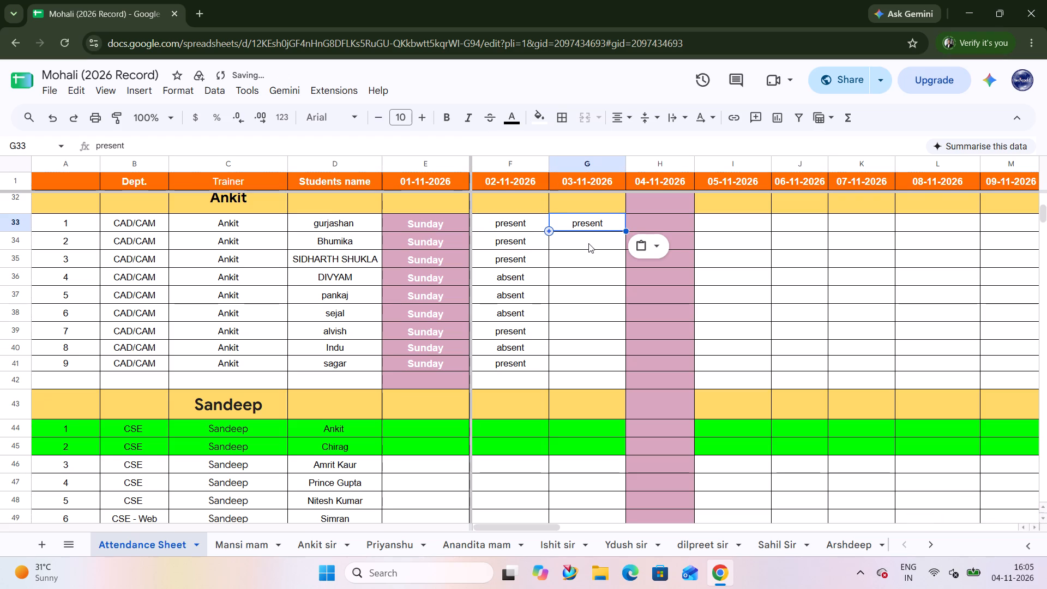
{"action": "left_click", "coordinate": [588, 243]}
{"action": "key", "text": "ctrl+v"}
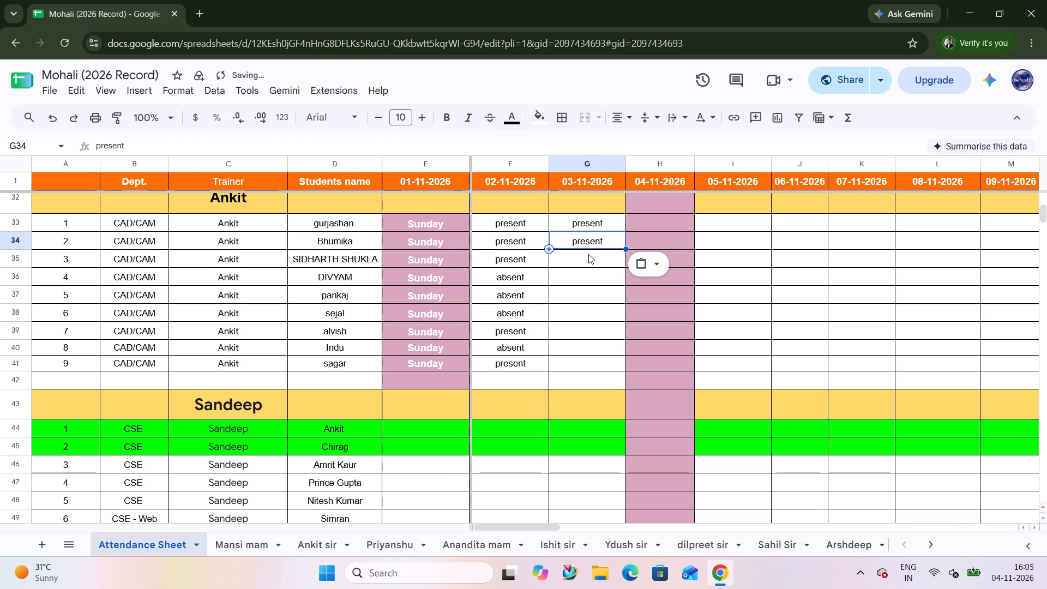
Change the first Ankit student's 02-11-2026 attendance in F33 to "absent" by copying F36.
{"action": "left_click", "coordinate": [519, 226]}
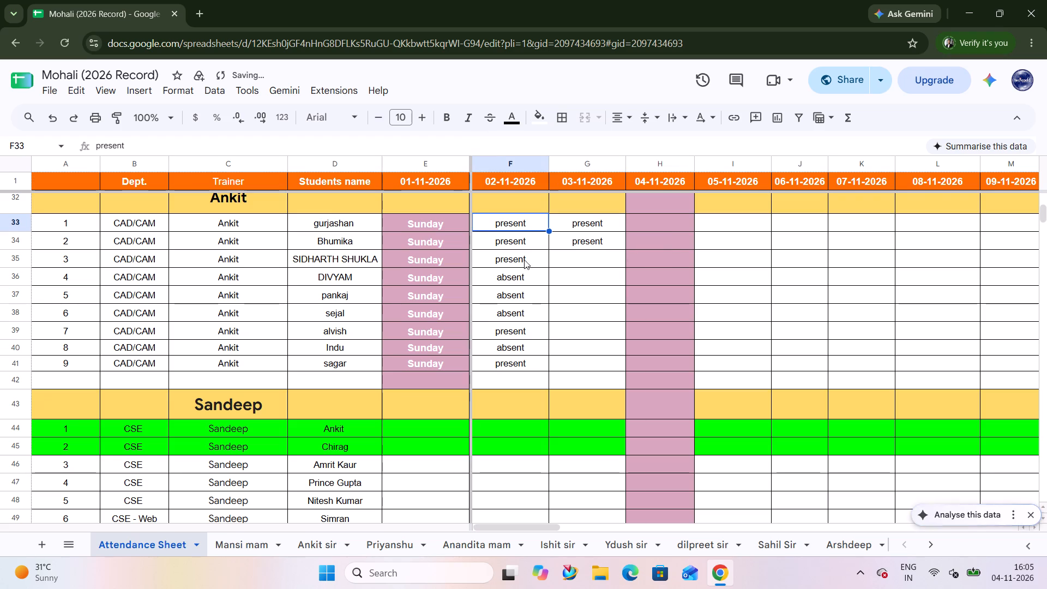
{"action": "left_click", "coordinate": [523, 280]}
{"action": "key", "text": "ctrl+c"}
{"action": "left_click", "coordinate": [520, 214]}
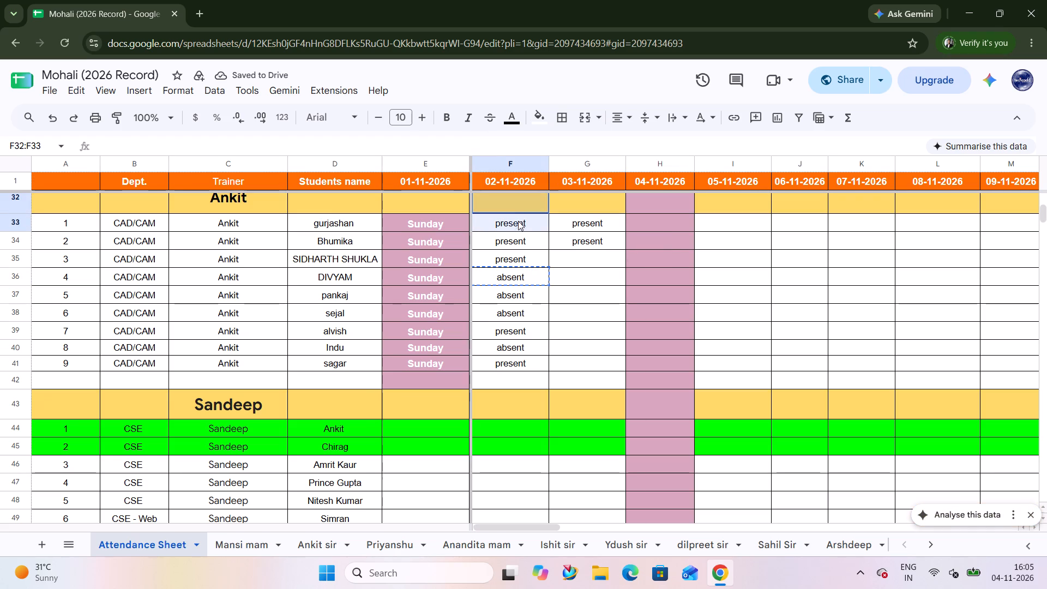
{"action": "left_click", "coordinate": [518, 242]}
{"action": "left_click", "coordinate": [519, 228]}
{"action": "key", "text": "ctrl+v"}
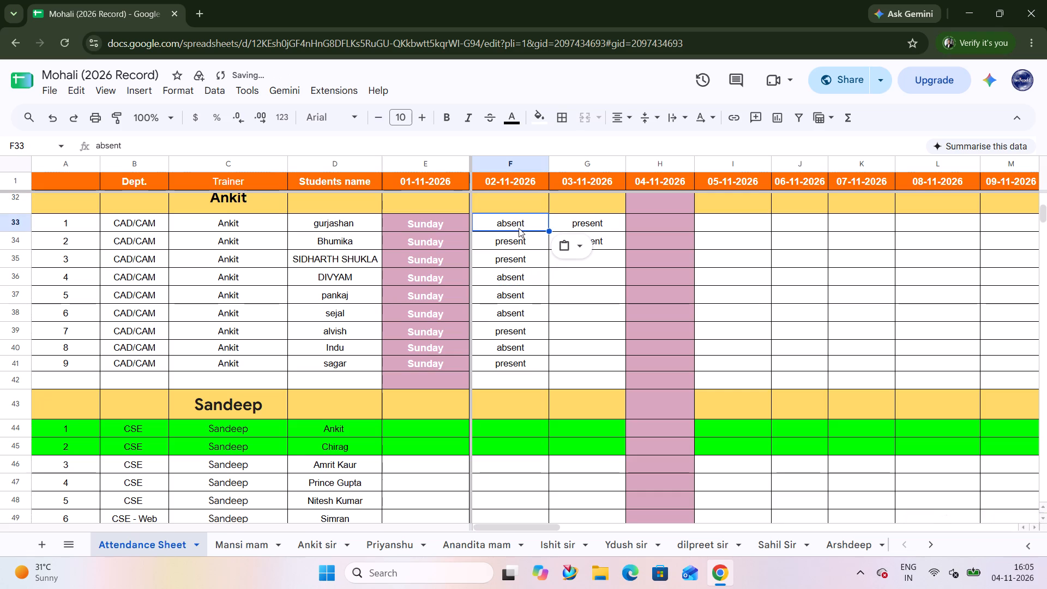
Copy "present" from G33 into G35, G39 and G41 for the Ankit group's 03-11-2026 attendance.
{"action": "left_click", "coordinate": [597, 224]}
{"action": "key", "text": "ctrl+c"}
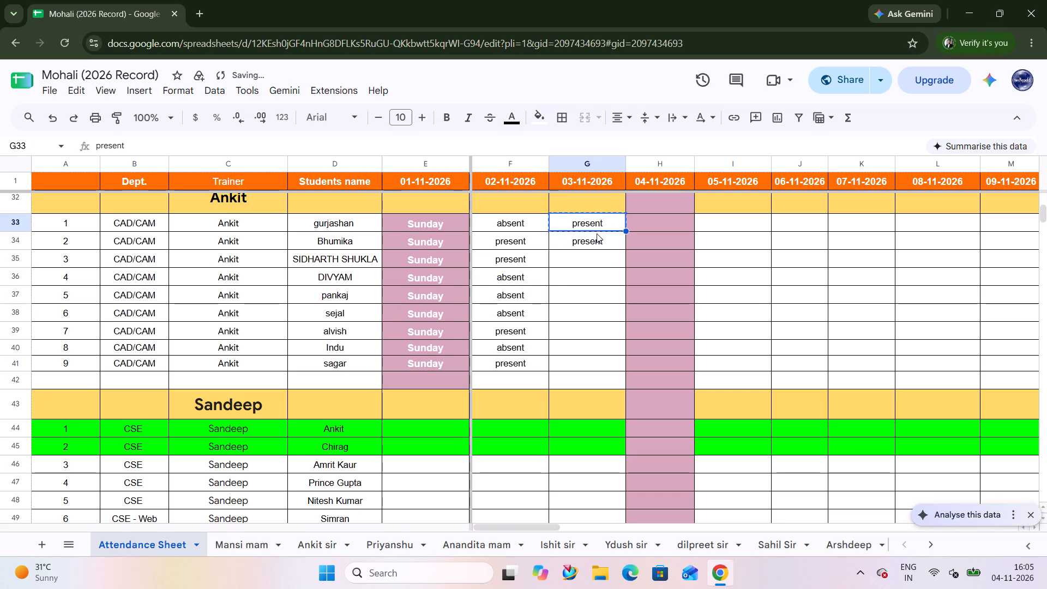
{"action": "left_click", "coordinate": [605, 255]}
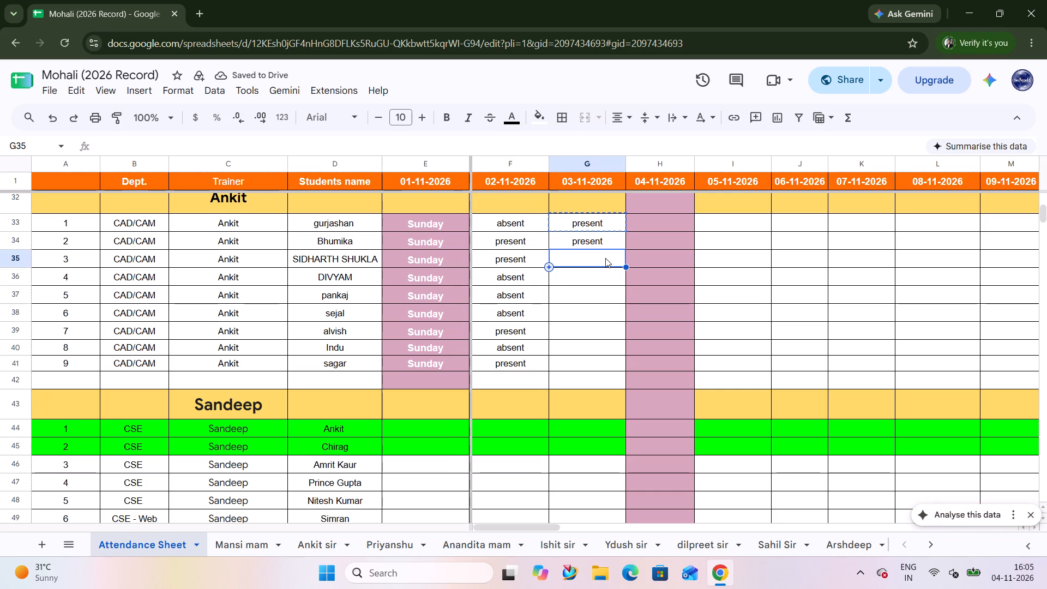
{"action": "key", "text": "ctrl+v"}
{"action": "left_click", "coordinate": [604, 278]}
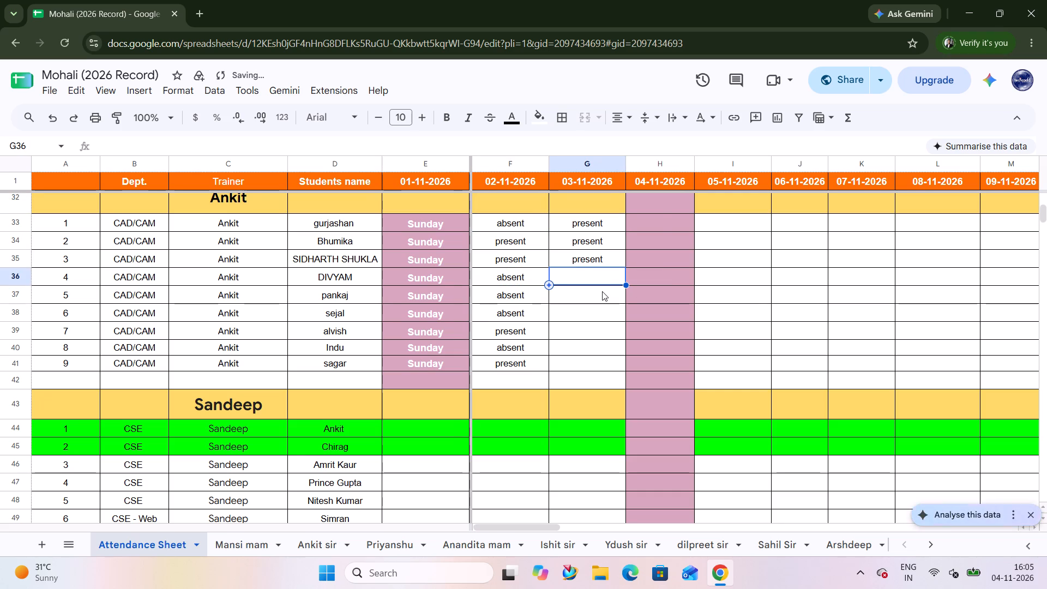
{"action": "left_click", "coordinate": [602, 291]}
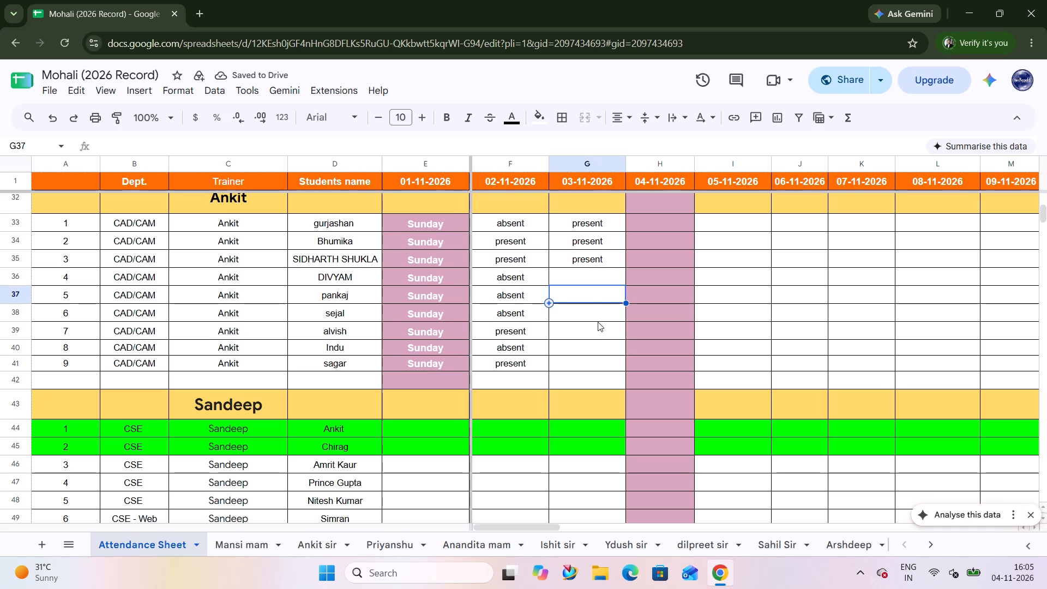
{"action": "left_click", "coordinate": [597, 327]}
{"action": "key", "text": "ctrl+v"}
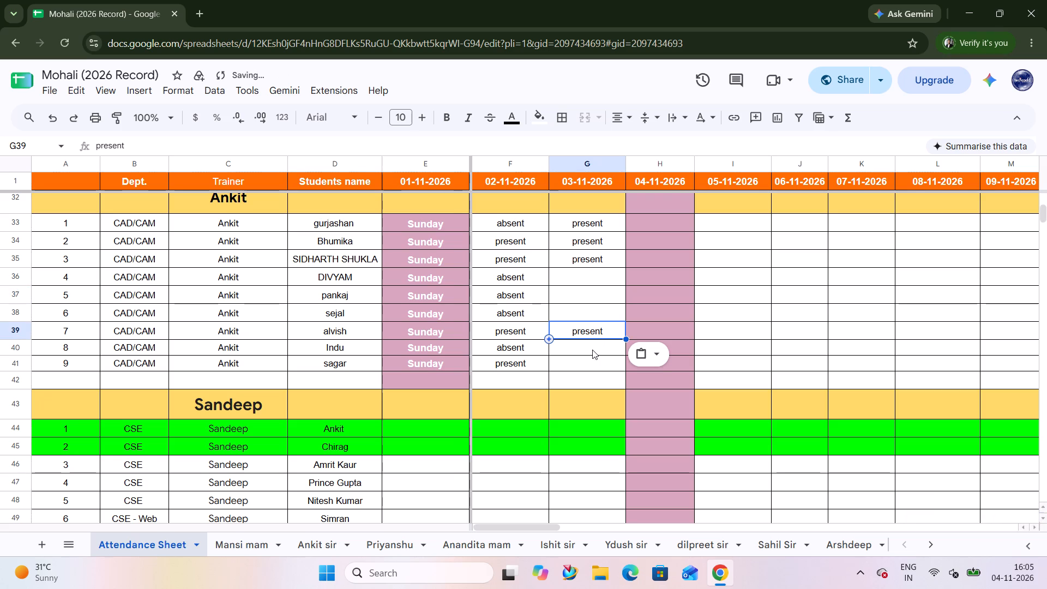
{"action": "left_click", "coordinate": [592, 350]}
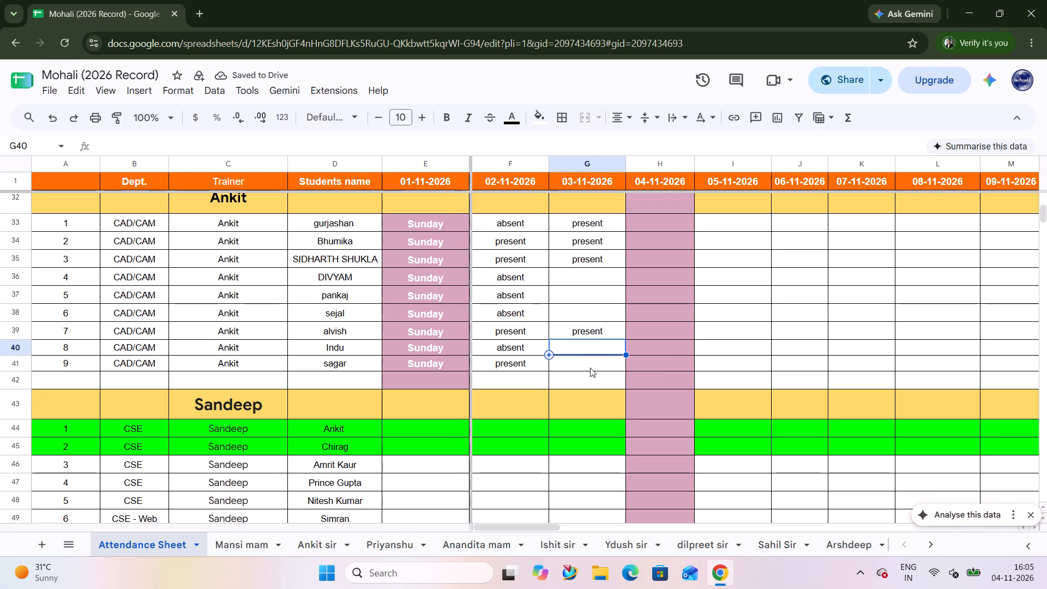
{"action": "left_click", "coordinate": [588, 359]}
{"action": "key", "text": "ctrl+v"}
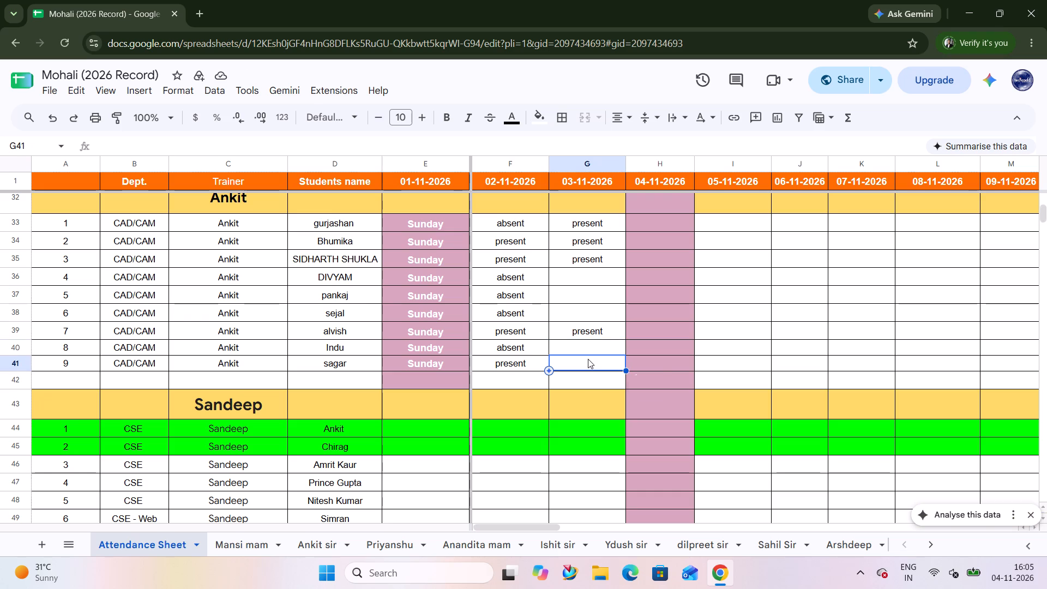
Paste the copied "present" into I33 for 05-11-2026 and into H33, H34 and H35 for 04-11-2026.
{"action": "left_click", "coordinate": [714, 220]}
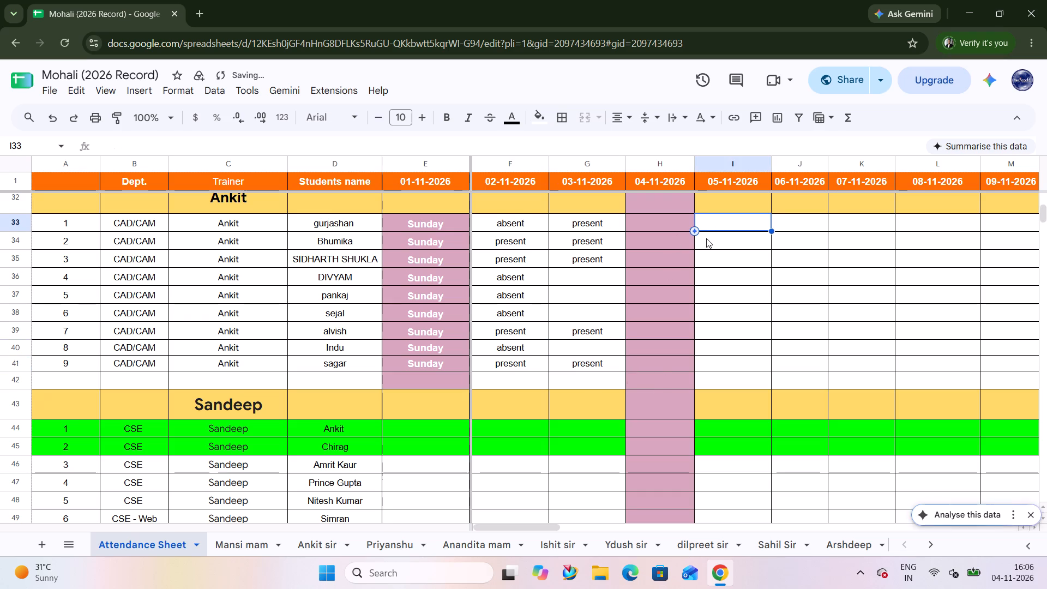
{"action": "key", "text": "ctrl+v"}
{"action": "left_click", "coordinate": [665, 232]}
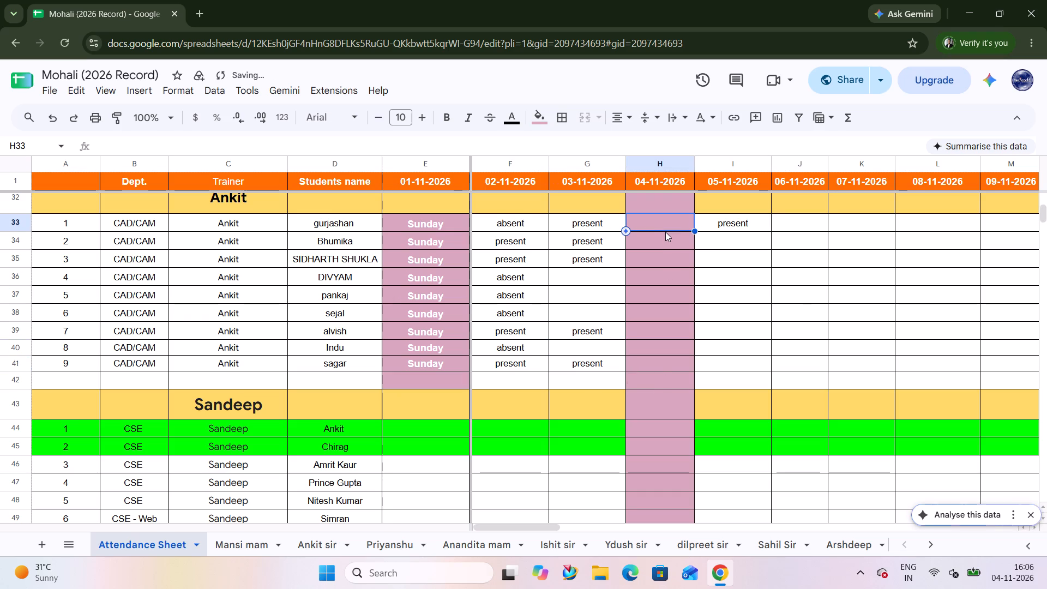
{"action": "key", "text": "ctrl+v"}
{"action": "left_click", "coordinate": [665, 243]}
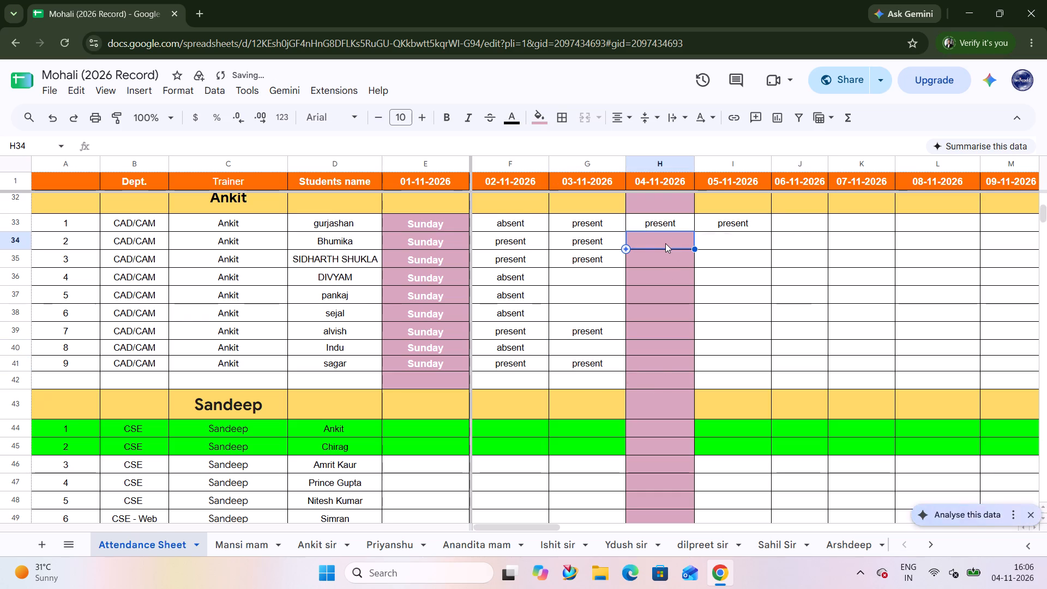
{"action": "key", "text": "ctrl+v"}
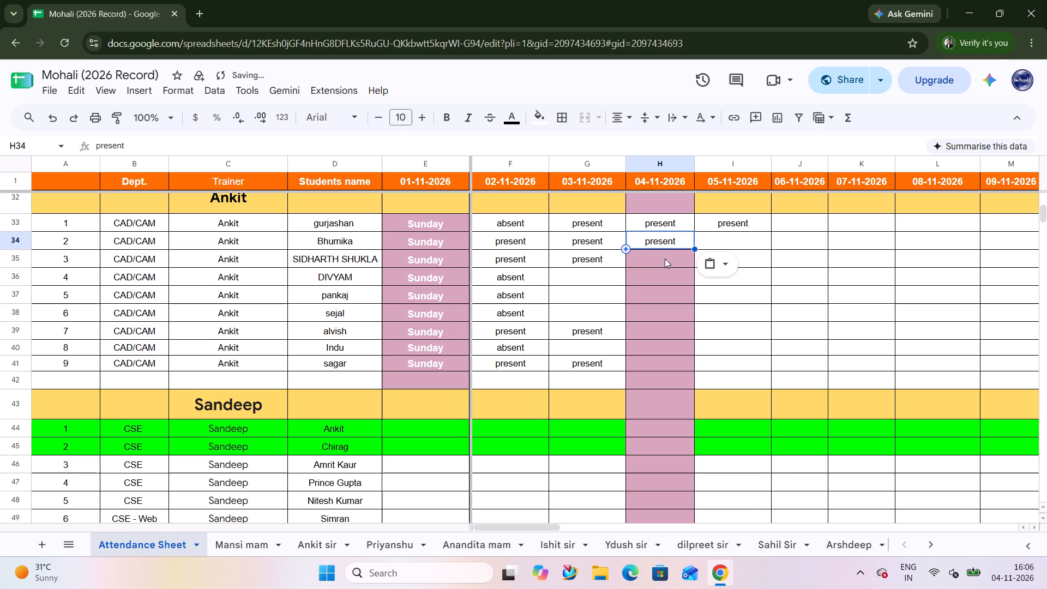
{"action": "left_click", "coordinate": [662, 274]}
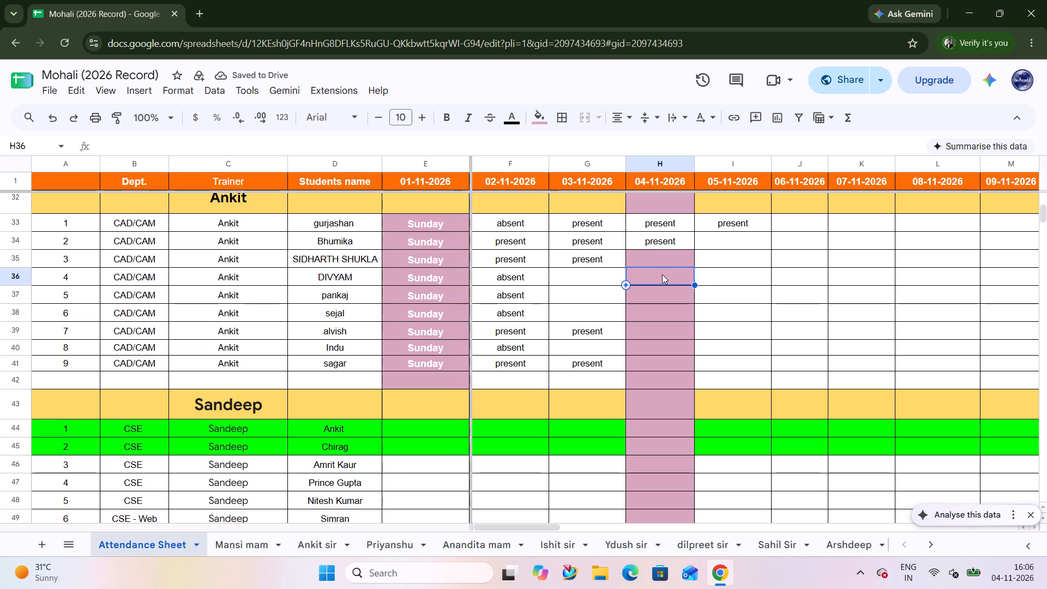
{"action": "left_click", "coordinate": [661, 254]}
{"action": "key", "text": "ctrl+v"}
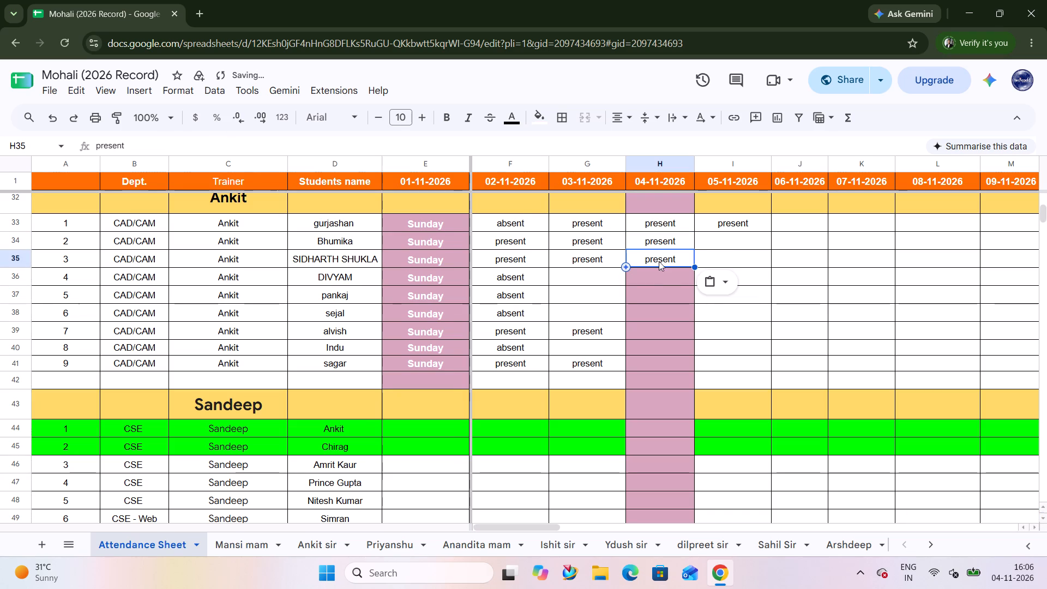
{"action": "left_click", "coordinate": [659, 223]}
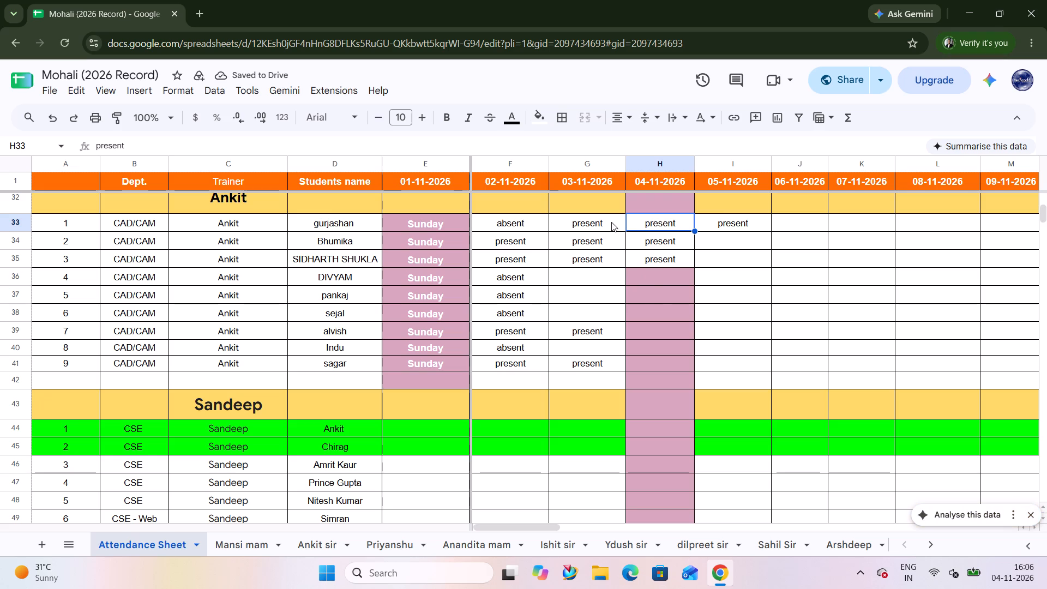
Move "absent" from F37 into G33, replacing the first Ankit student's 03-11-2026 attendance.
{"action": "left_click", "coordinate": [508, 302]}
{"action": "key", "text": "ctrl+x"}
{"action": "left_click", "coordinate": [575, 221]}
{"action": "key", "text": "ctrl+v"}
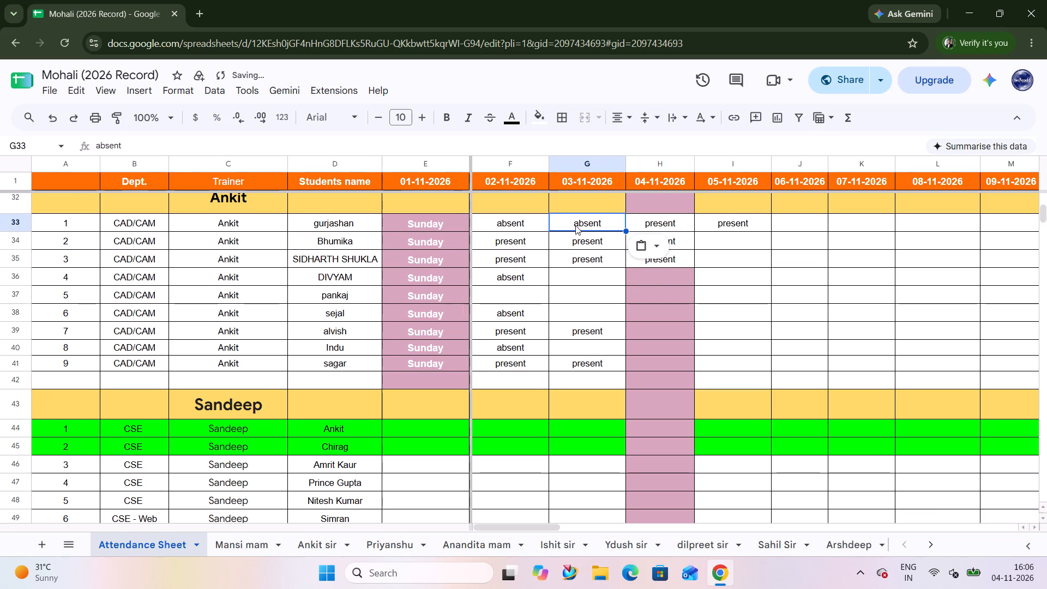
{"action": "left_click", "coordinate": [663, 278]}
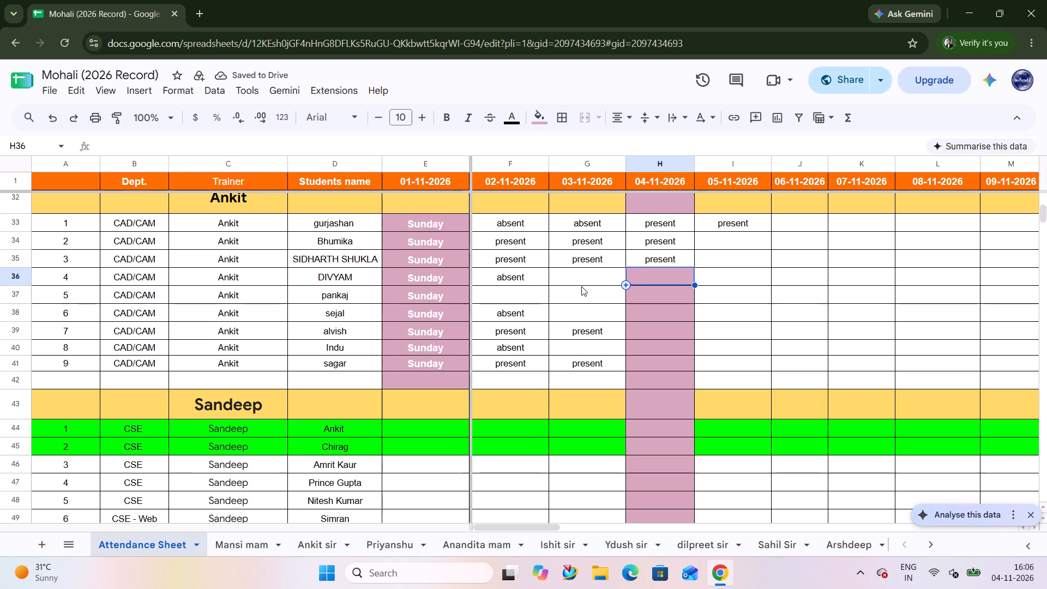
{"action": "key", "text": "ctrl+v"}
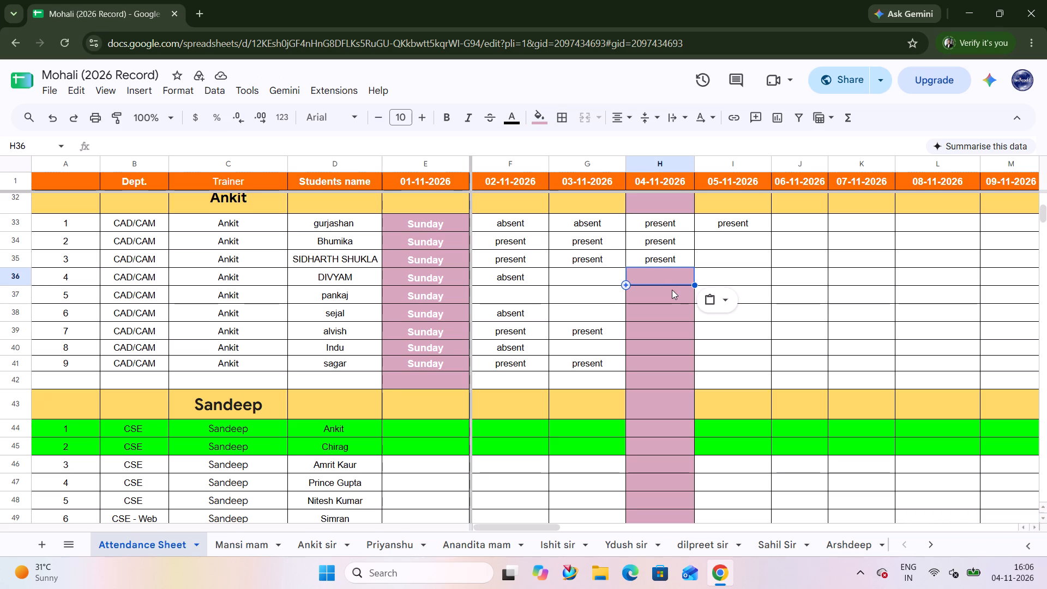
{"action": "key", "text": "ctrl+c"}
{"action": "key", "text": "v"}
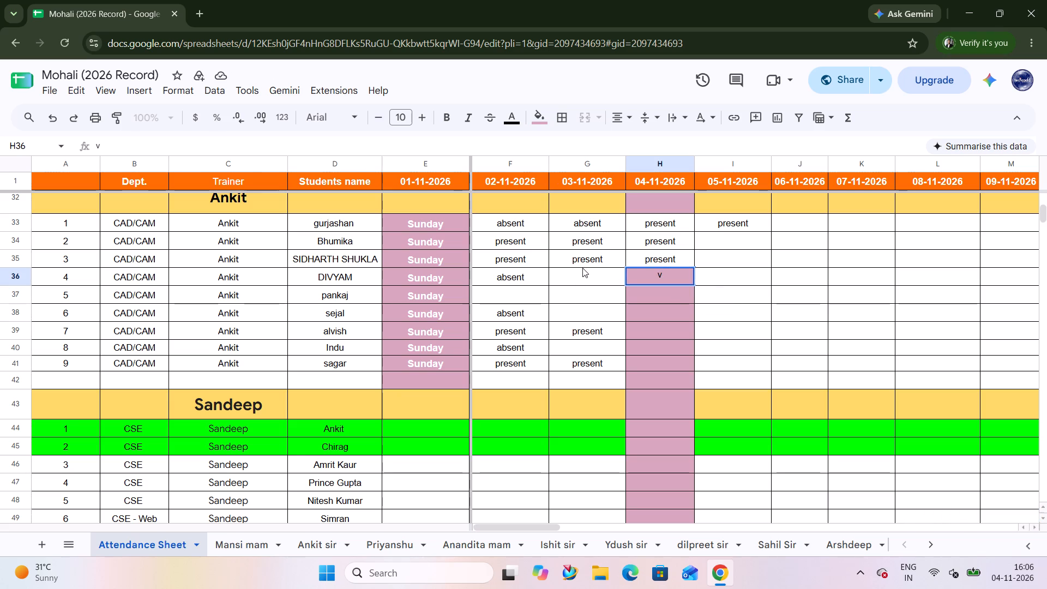
Copy "absent" from F40 into H36, H37, H38 and H39 for 04-11-2026.
{"action": "left_click", "coordinate": [517, 352]}
{"action": "key", "text": "ctrl+c"}
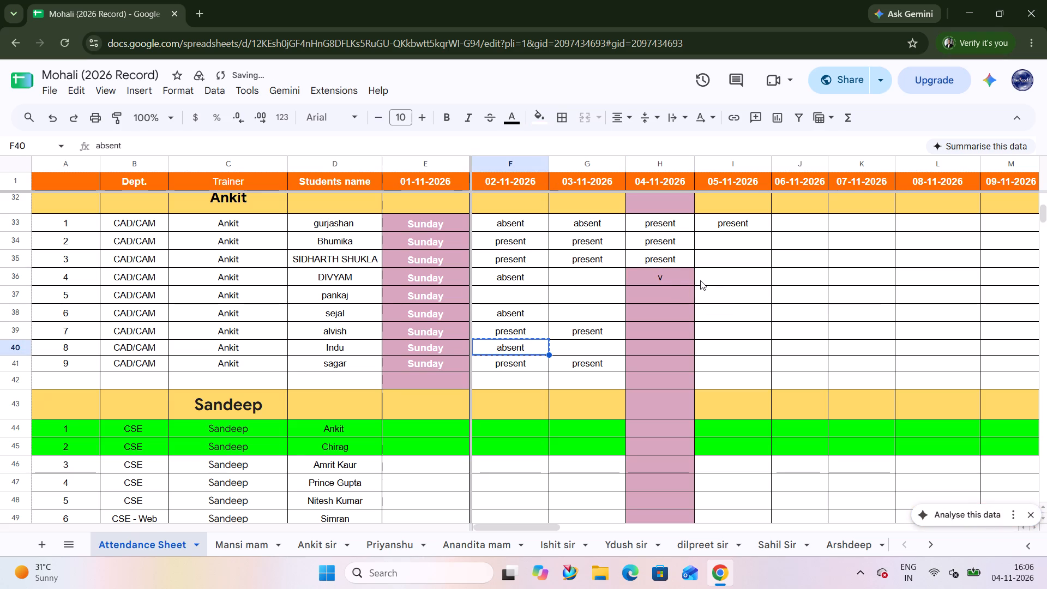
{"action": "left_click", "coordinate": [667, 276]}
{"action": "key", "text": "ctrl+v"}
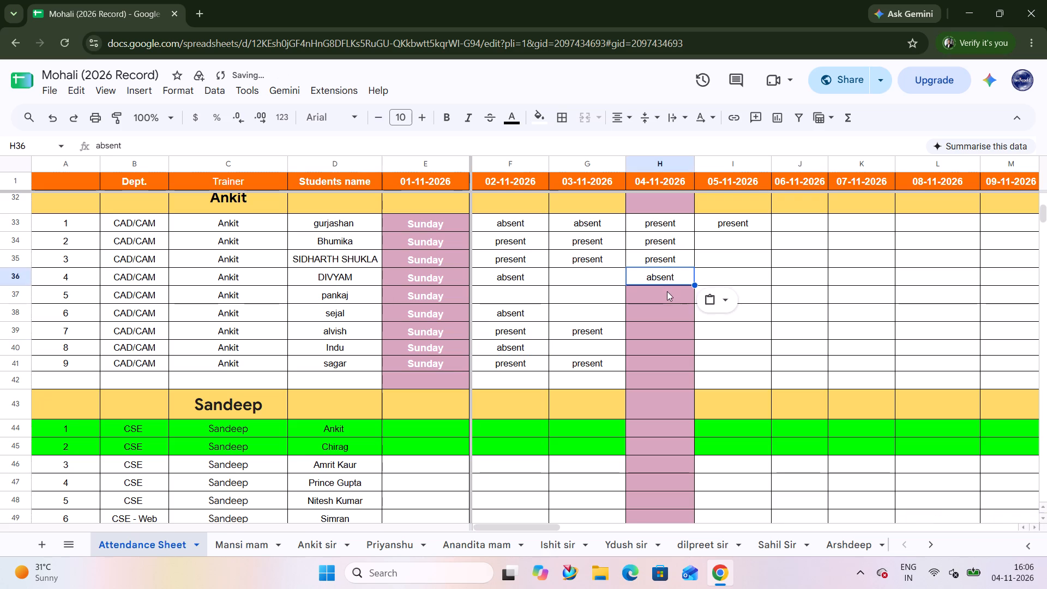
{"action": "left_click", "coordinate": [667, 293]}
{"action": "key", "text": "ctrl+v"}
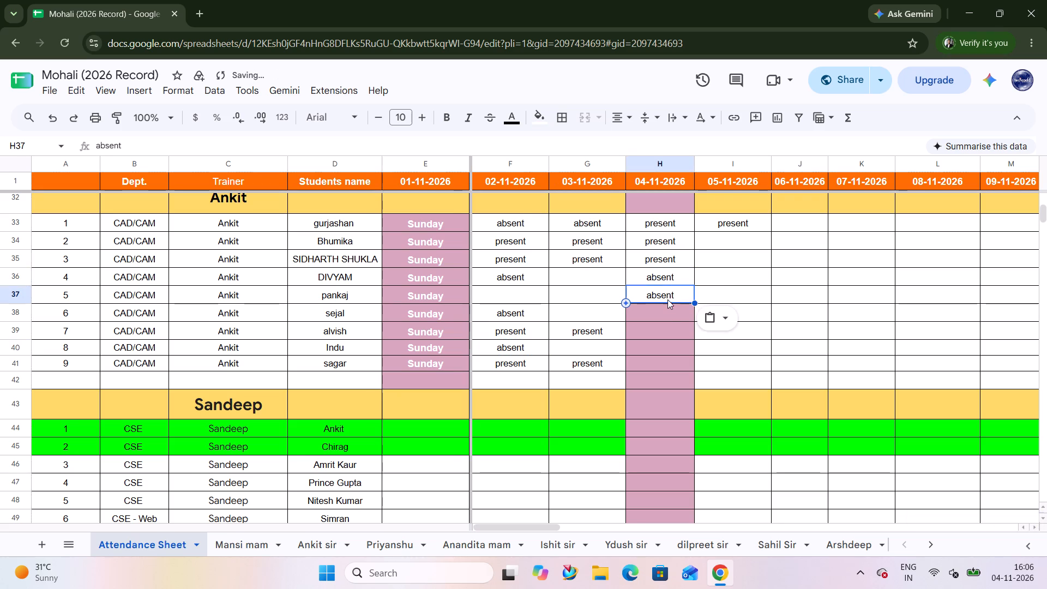
{"action": "left_click", "coordinate": [668, 308]}
{"action": "key", "text": "ctrl+v"}
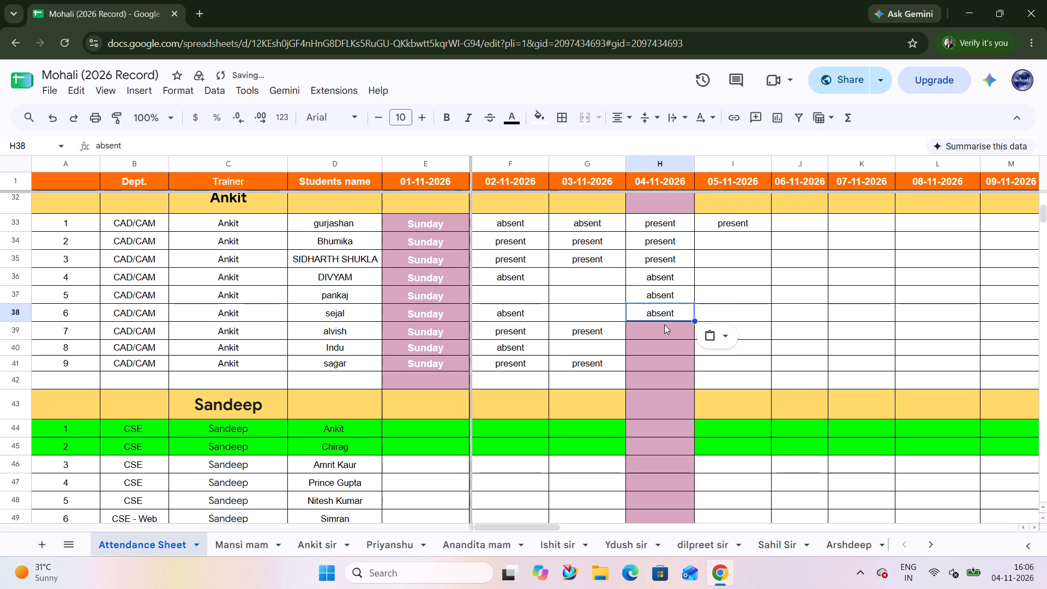
{"action": "left_click", "coordinate": [664, 324]}
{"action": "key", "text": "ctrl+v"}
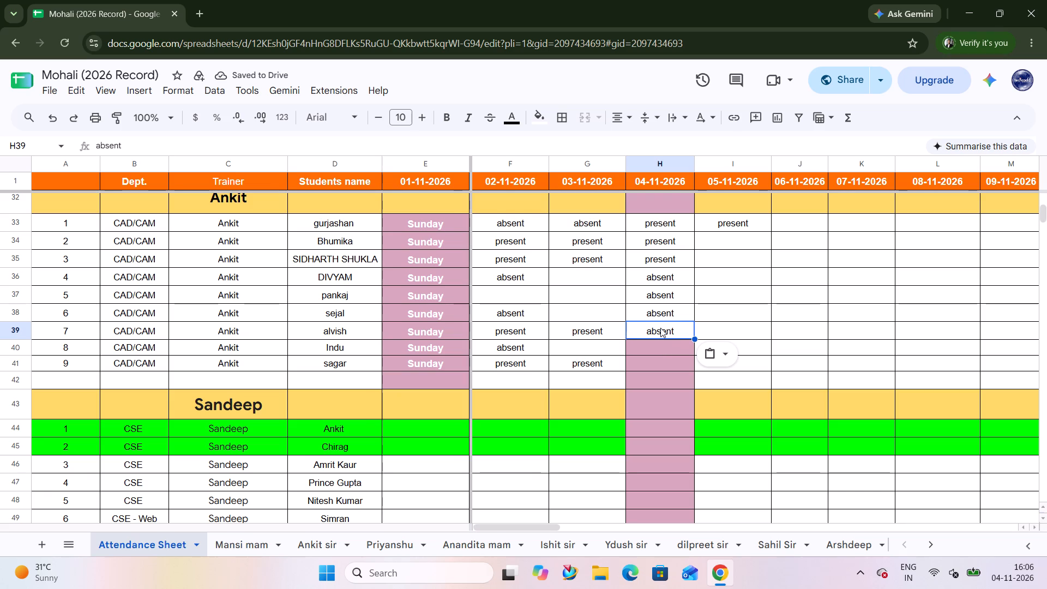
Change H39 to "present" by filling the 03-11-2026 value from G39 across into 04-11-2026.
{"action": "left_click", "coordinate": [617, 333]}
{"action": "left_click_drag", "start_coordinate": [623, 338], "coordinate": [646, 336]}
Paste the copied "absent" into H40 for 04-11-2026, G40, G38, G37 and G36 for 03-11-2026, and F37 for 02-11-2026.
{"action": "left_click", "coordinate": [645, 348]}
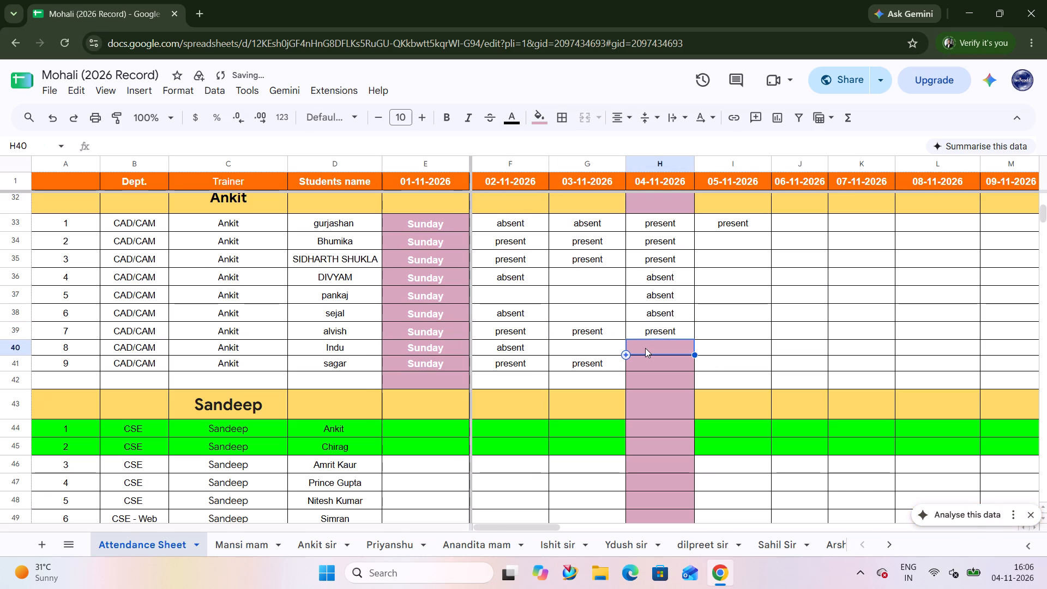
{"action": "key", "text": "ctrl+v"}
{"action": "left_click", "coordinate": [621, 346]}
{"action": "key", "text": "ctrl+v"}
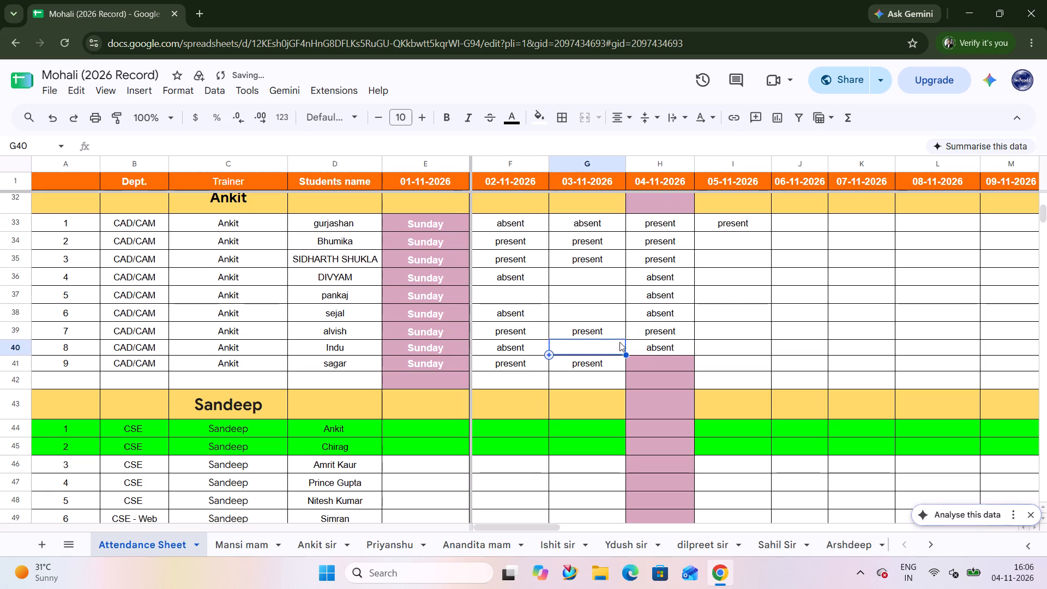
{"action": "left_click", "coordinate": [602, 308]}
{"action": "key", "text": "ctrl+v"}
{"action": "left_click", "coordinate": [600, 298]}
{"action": "key", "text": "ctrl+v"}
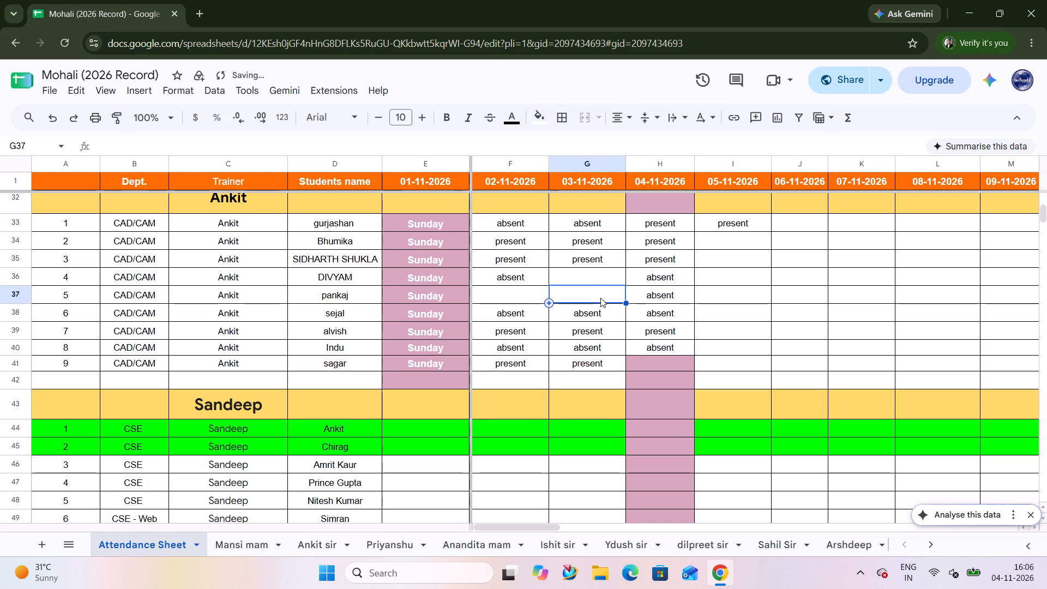
{"action": "left_click", "coordinate": [601, 275]}
{"action": "key", "text": "ctrl+v"}
{"action": "left_click", "coordinate": [521, 299]}
{"action": "key", "text": "ctrl+v"}
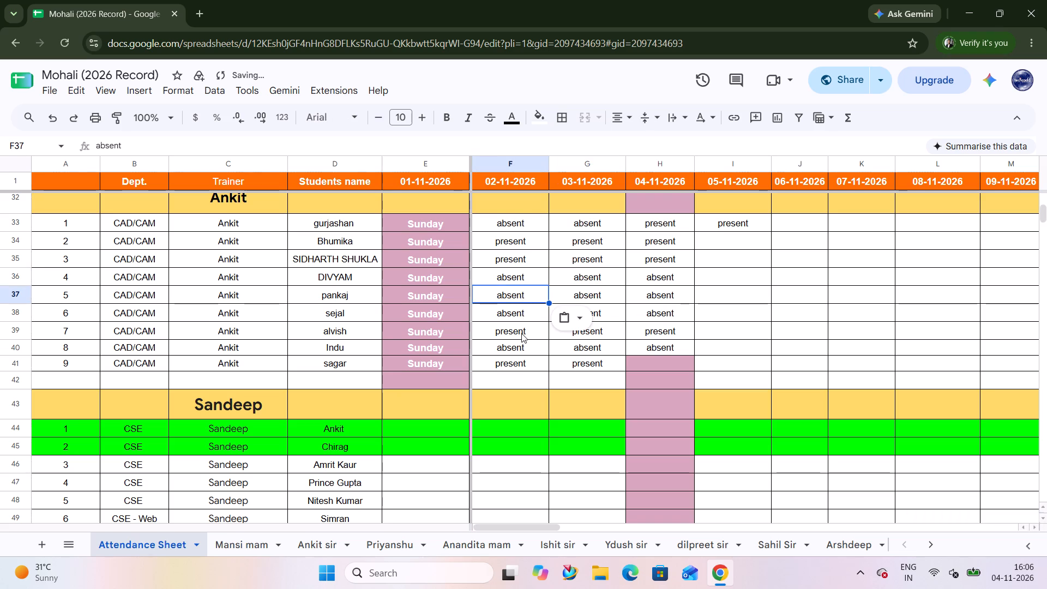
Copy "present" from G41 into H41, the last Ankit student's cell for 04-11-2026.
{"action": "left_click", "coordinate": [669, 364]}
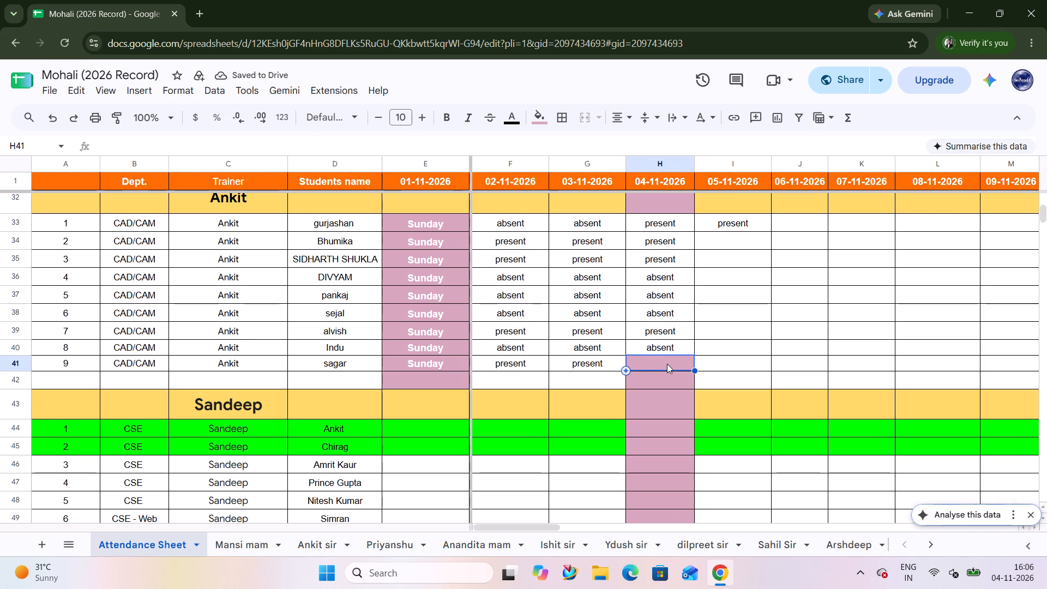
{"action": "left_click", "coordinate": [593, 362]}
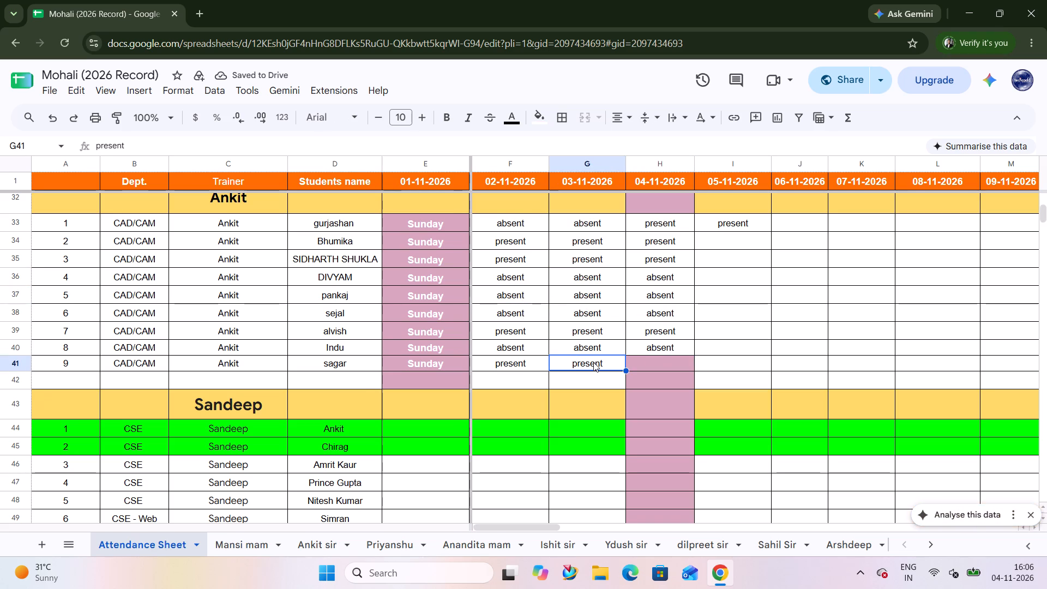
{"action": "key", "text": "ctrl+c"}
{"action": "left_click", "coordinate": [645, 360]}
{"action": "key", "text": "ctrl+v"}
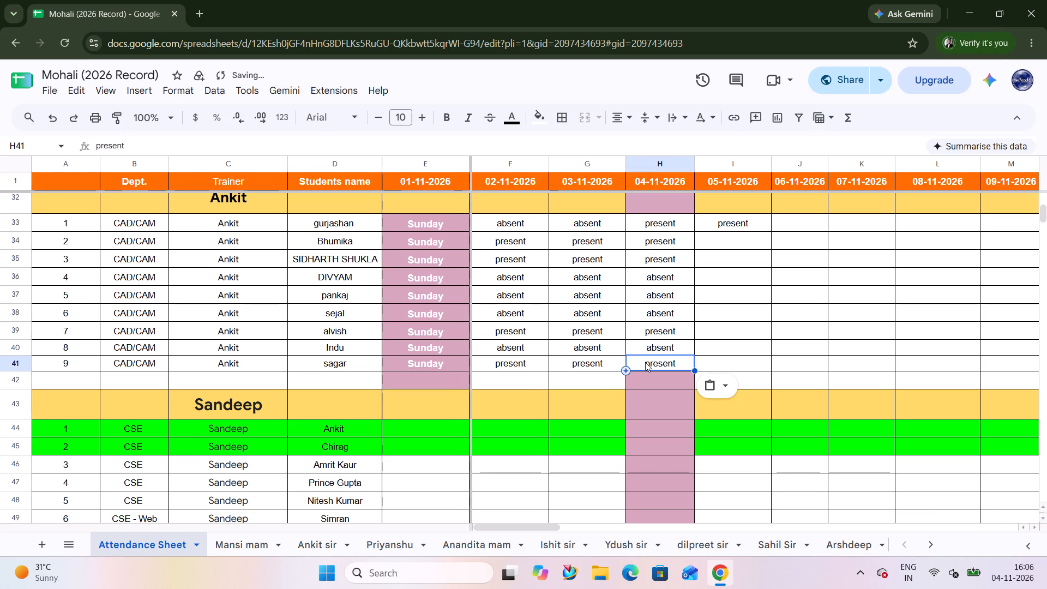
Paste the copied "present" cell into H42 in the blank row below the Ankit group and delete its text.
{"action": "left_click", "coordinate": [663, 377]}
{"action": "key", "text": "ctrl+v"}
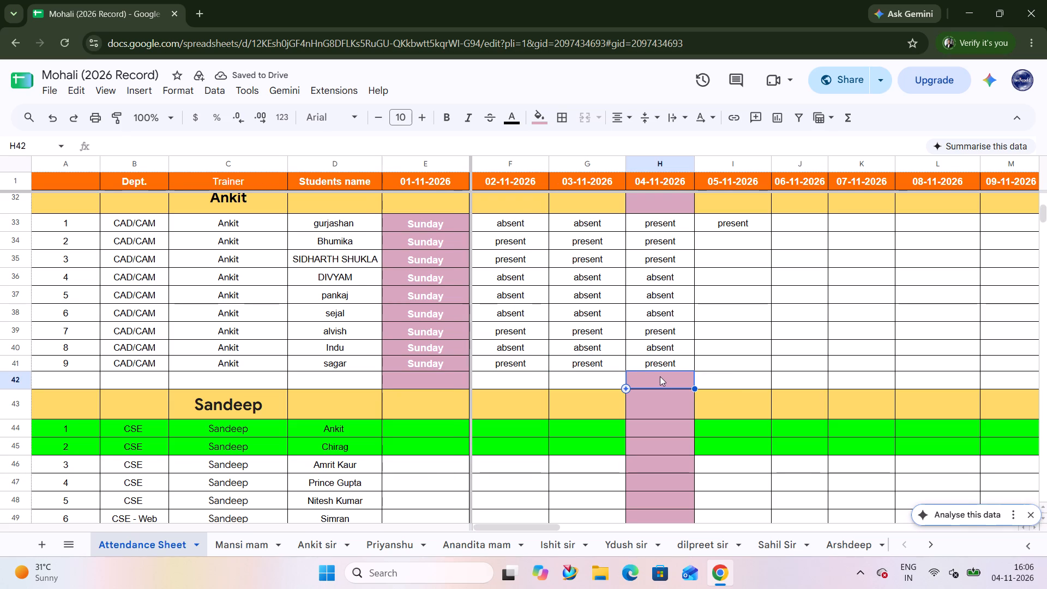
{"action": "key", "text": "BackSpace"}
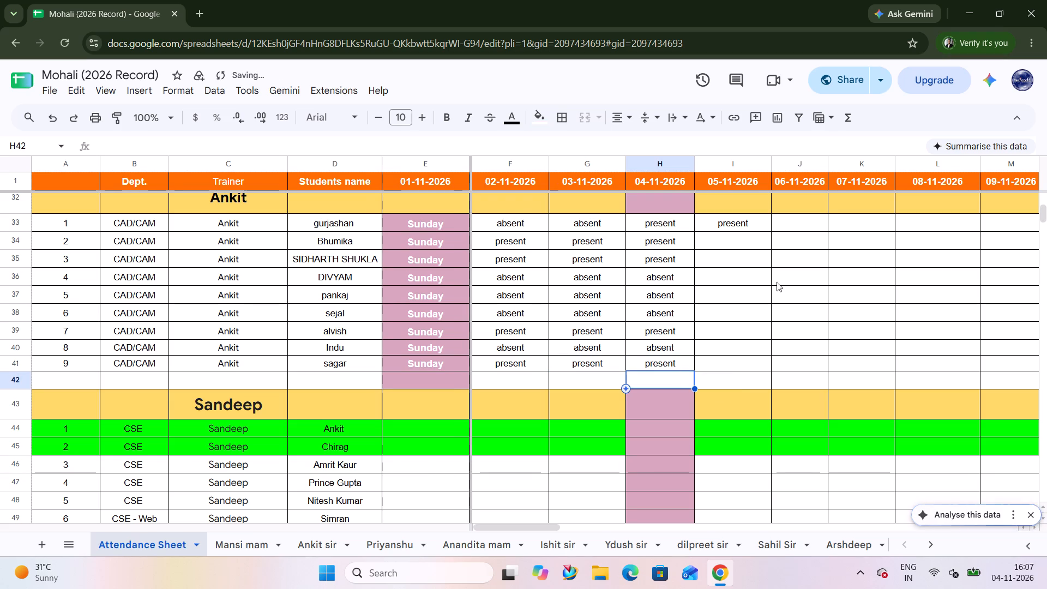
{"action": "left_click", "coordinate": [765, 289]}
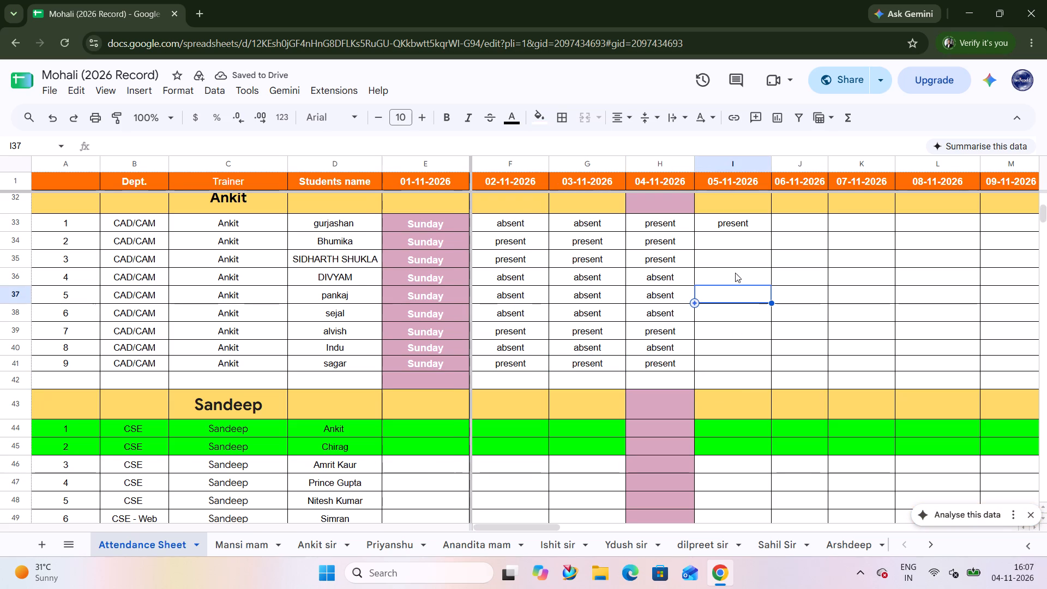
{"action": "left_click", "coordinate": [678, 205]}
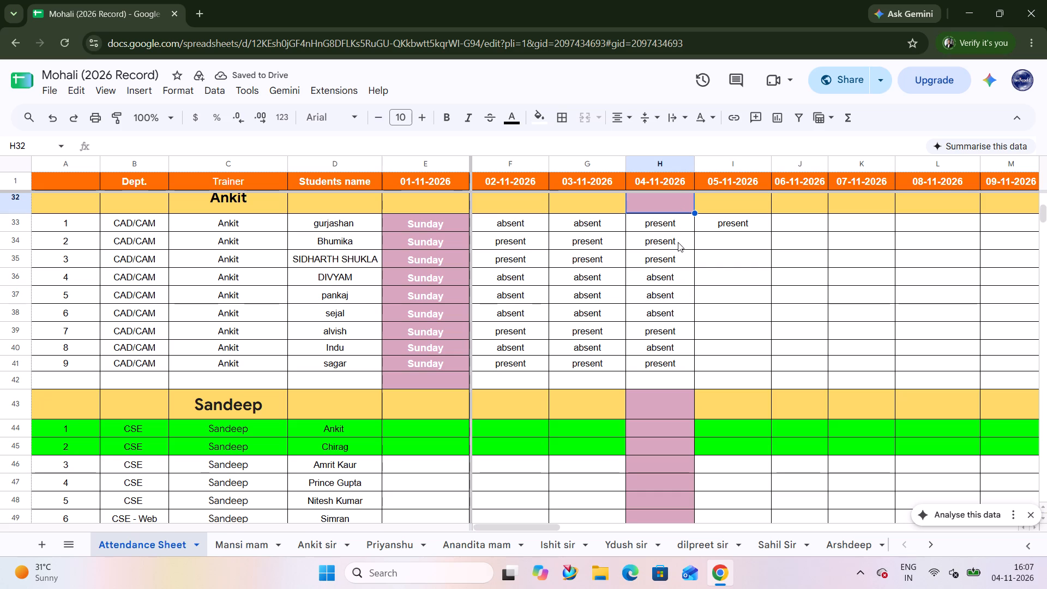
Fill the 03-11-2026 and 04-11-2026 cells of the Ankit and Sandeep heading rows (G32:H32 and G43:H43) with the headings' yellow-orange colour.
{"action": "left_click_drag", "start_coordinate": [613, 203], "coordinate": [650, 201]}
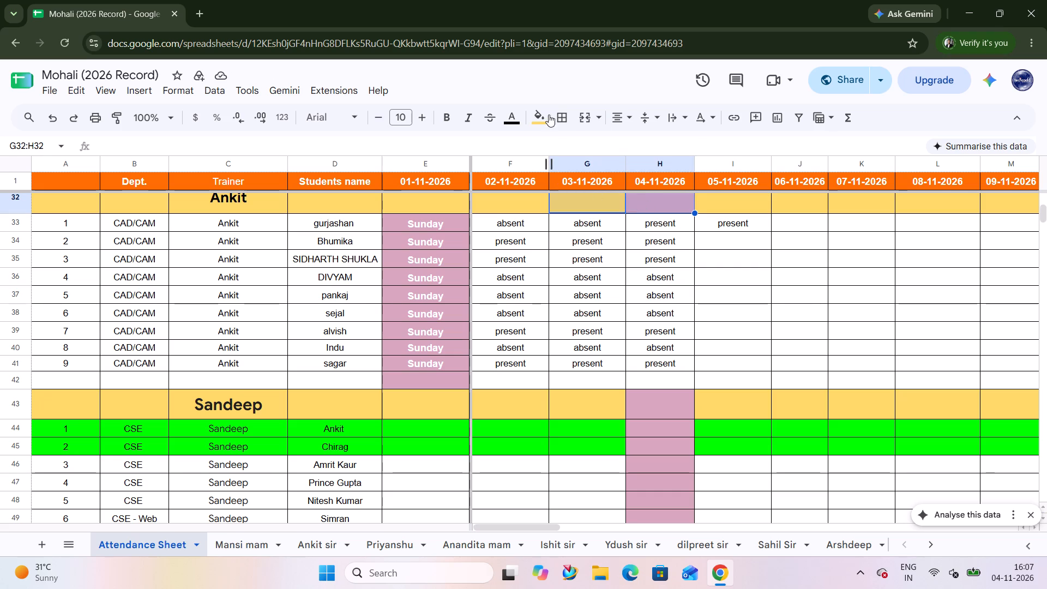
{"action": "left_click", "coordinate": [541, 116]}
{"action": "left_click", "coordinate": [589, 224]}
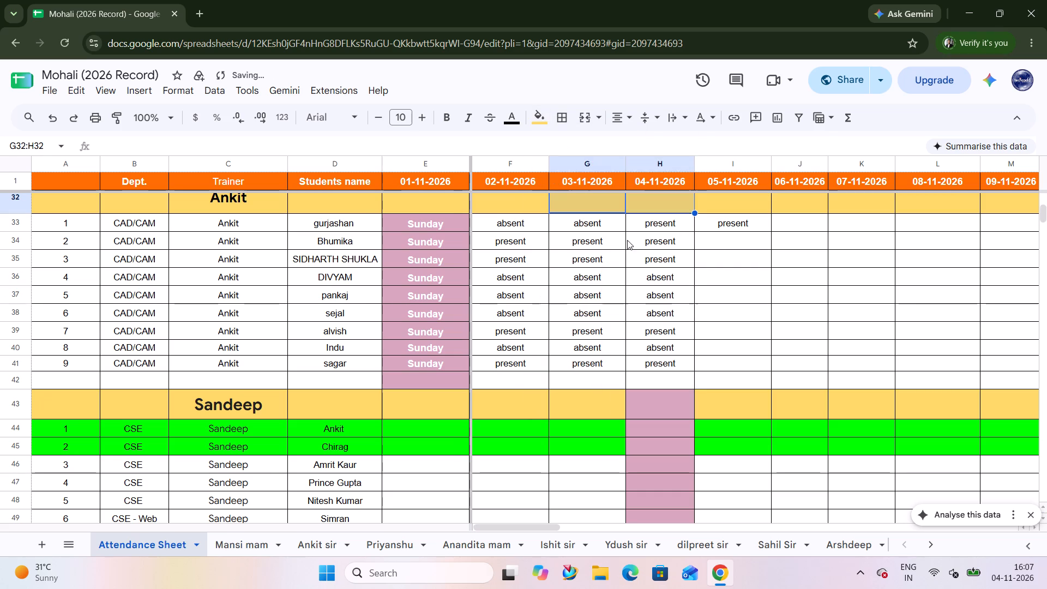
{"action": "left_click", "coordinate": [731, 280]}
{"action": "left_click_drag", "start_coordinate": [604, 412], "coordinate": [695, 406]}
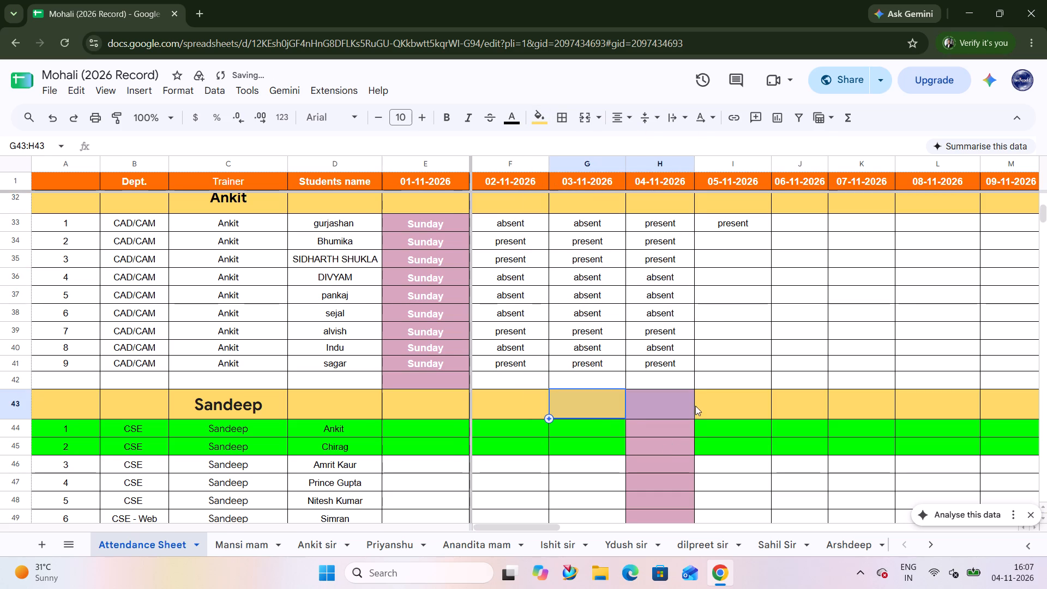
{"action": "left_click_drag", "start_coordinate": [695, 406], "coordinate": [694, 406]}
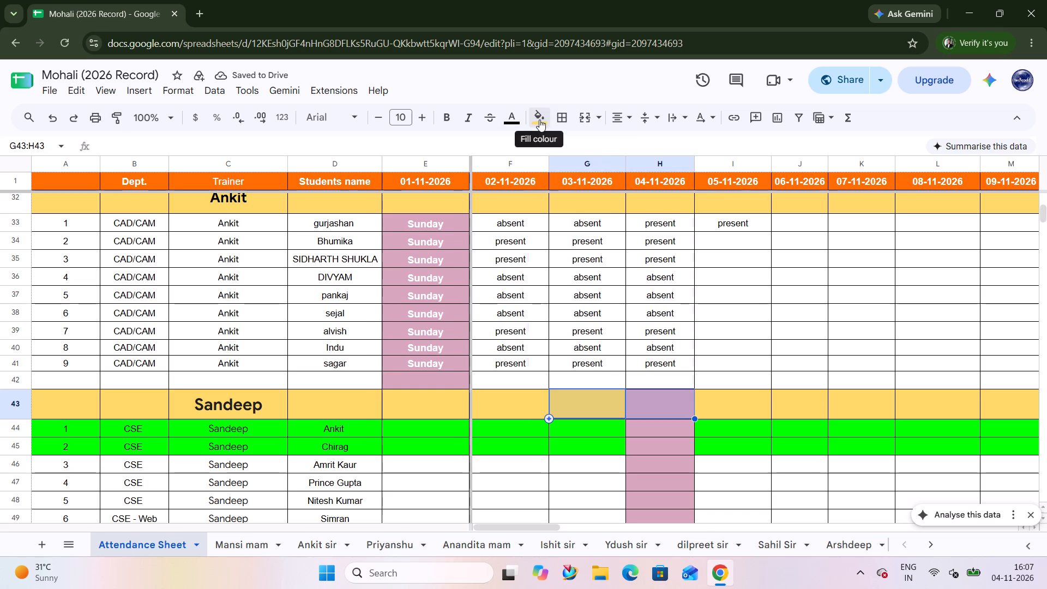
{"action": "left_click", "coordinate": [540, 119]}
{"action": "left_click", "coordinate": [588, 220]}
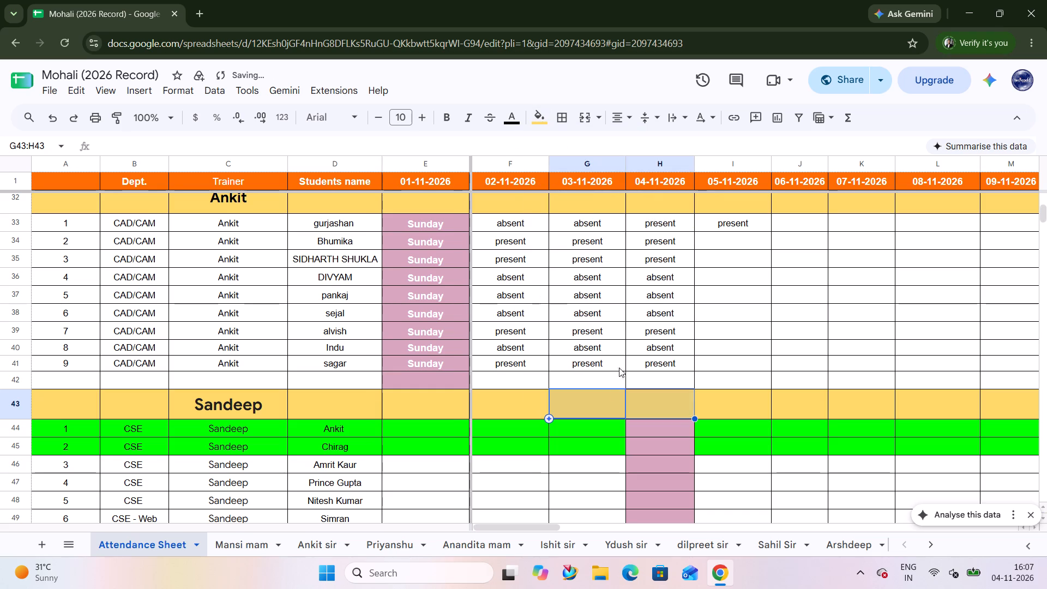
{"action": "left_click", "coordinate": [697, 376]}
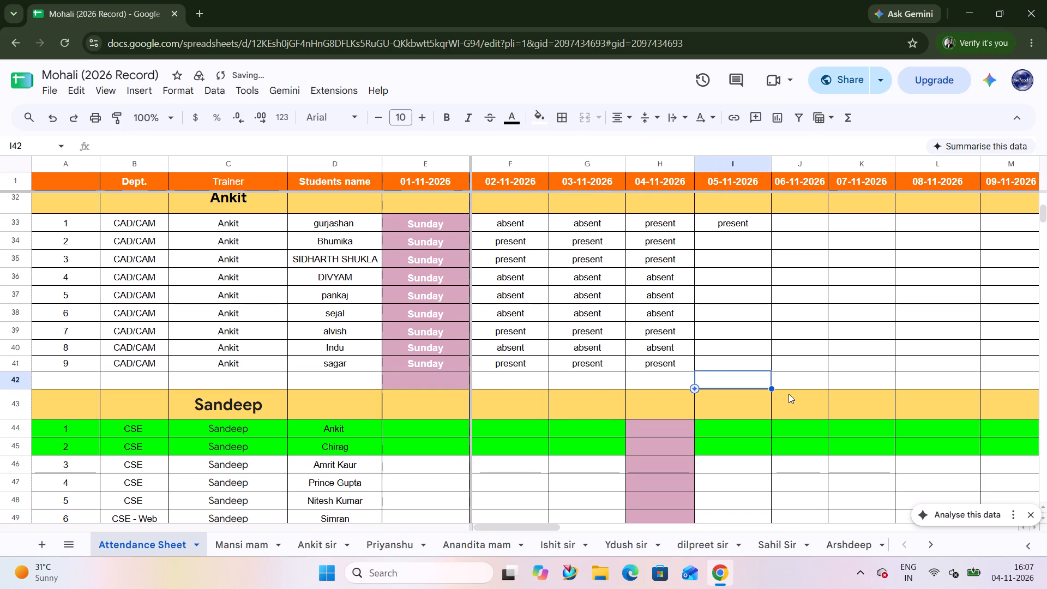
Delete the stray "present" from I33, the first Ankit student's cell for 05-11-2026.
{"action": "scroll", "coordinate": [789, 394], "scroll_direction": "left", "scroll_amount": 4}
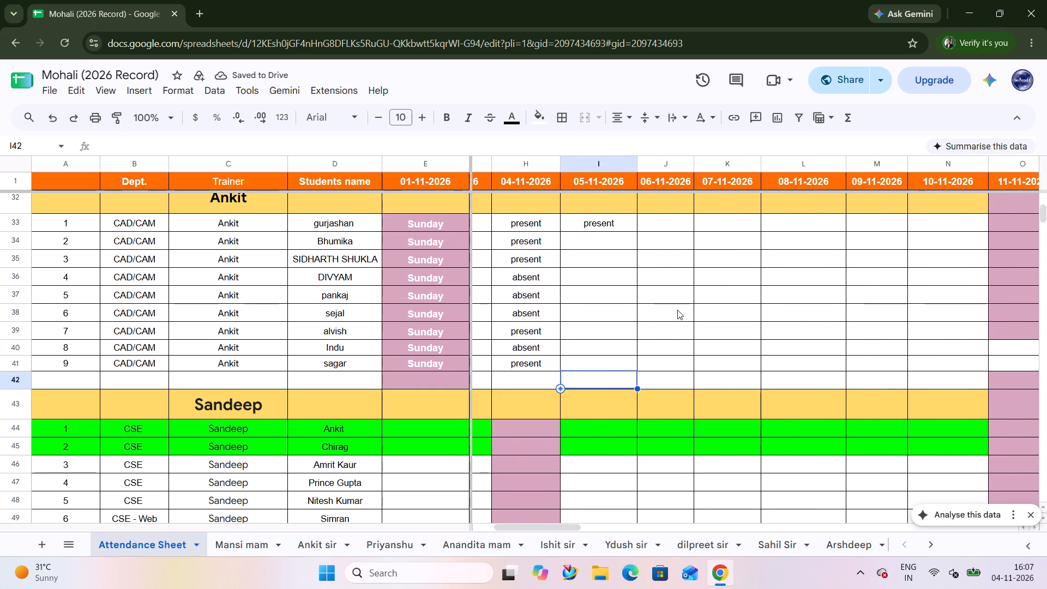
{"action": "scroll", "coordinate": [630, 280], "scroll_direction": "right", "scroll_amount": 3}
{"action": "left_click", "coordinate": [732, 229]}
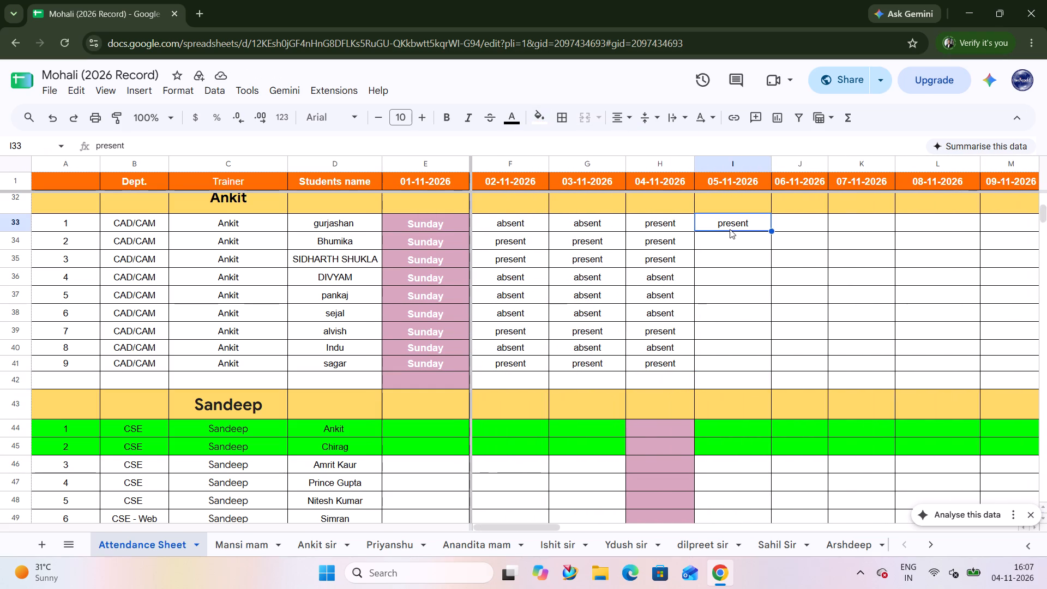
{"action": "key", "text": "BackSpace"}
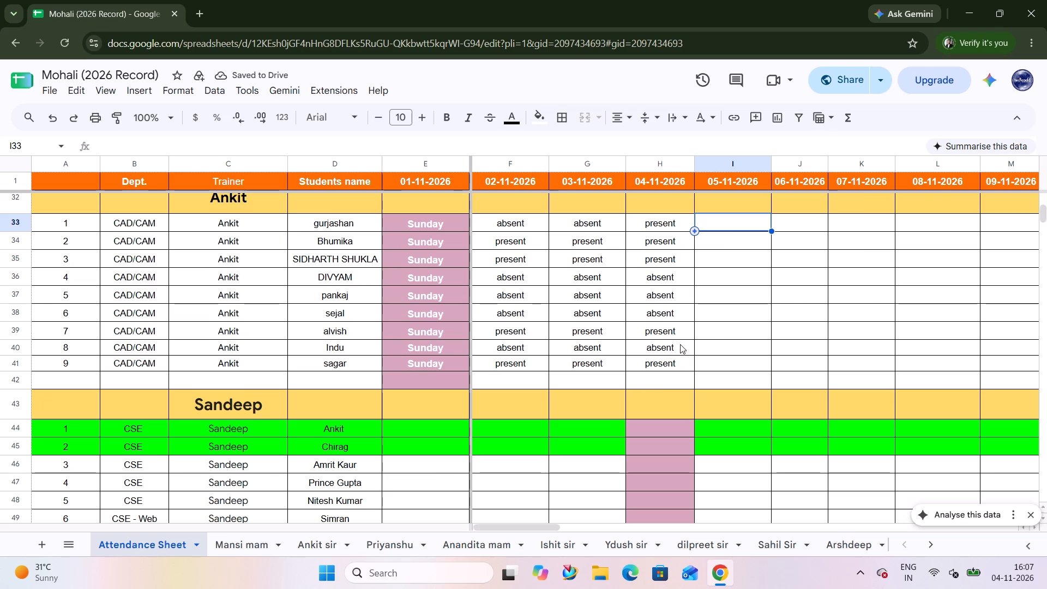
Review the Ankit group's attendance entries and the neighbouring trainer groups in the attendance sheet.
{"action": "left_click", "coordinate": [882, 285]}
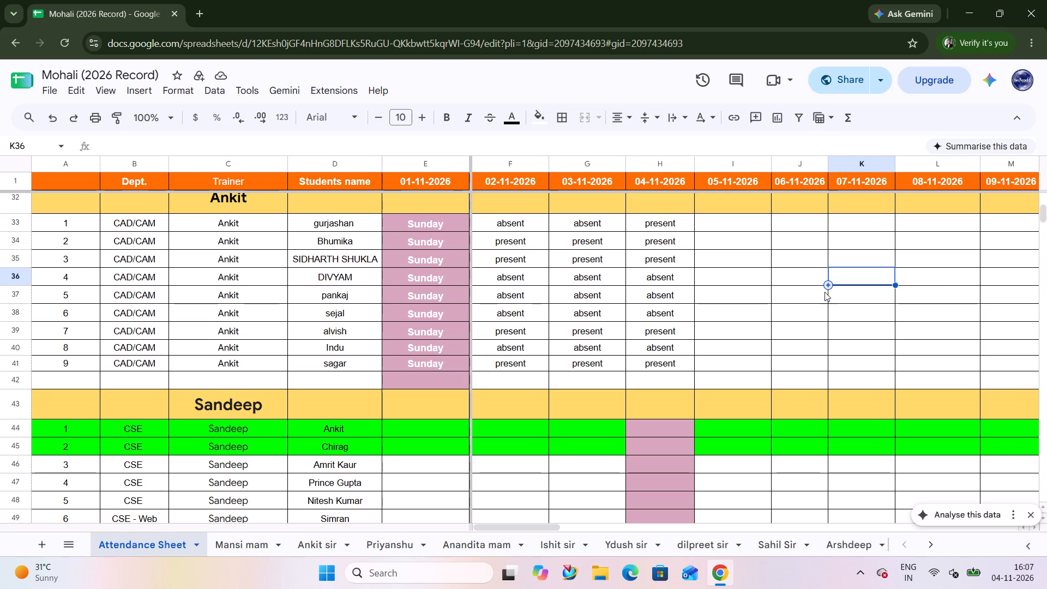
{"action": "left_click", "coordinate": [783, 318]}
{"action": "left_click", "coordinate": [718, 428]}
{"action": "scroll", "coordinate": [652, 351], "scroll_direction": "down", "scroll_amount": 5}
{"action": "scroll", "coordinate": [651, 349], "scroll_direction": "up", "scroll_amount": 5}
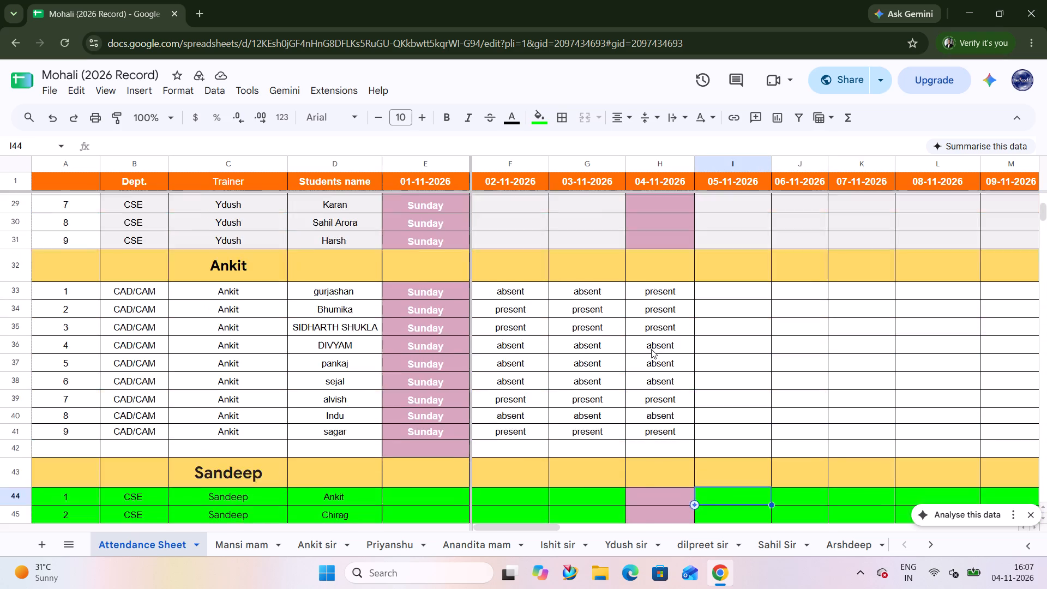
{"action": "scroll", "coordinate": [651, 349], "scroll_direction": "up", "scroll_amount": 2}
{"action": "scroll", "coordinate": [651, 349], "scroll_direction": "down", "scroll_amount": 9}
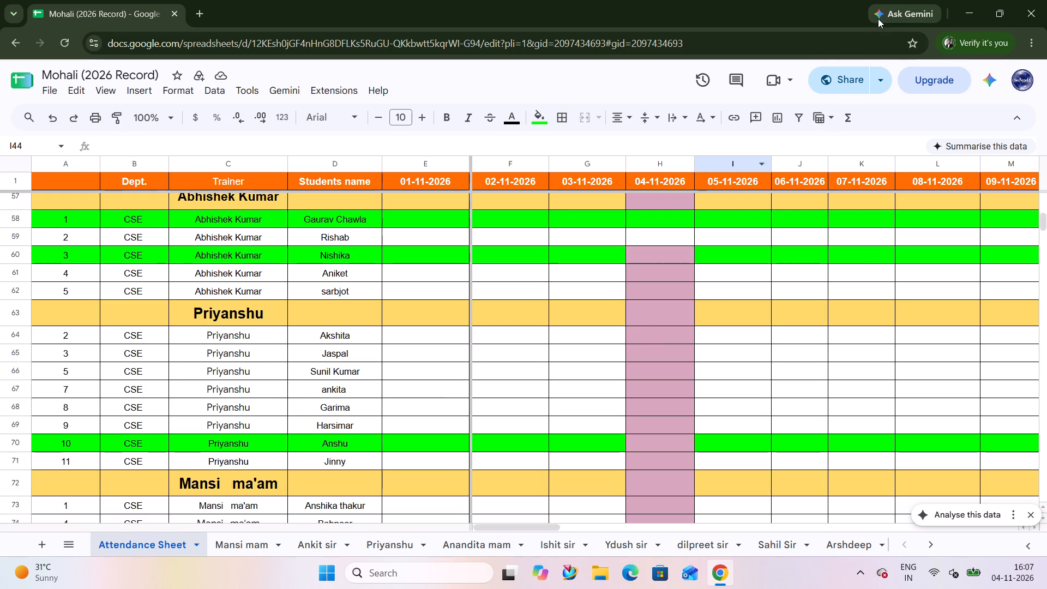
Minimize the browser window to show the desktop.
{"action": "left_click", "coordinate": [967, 17]}
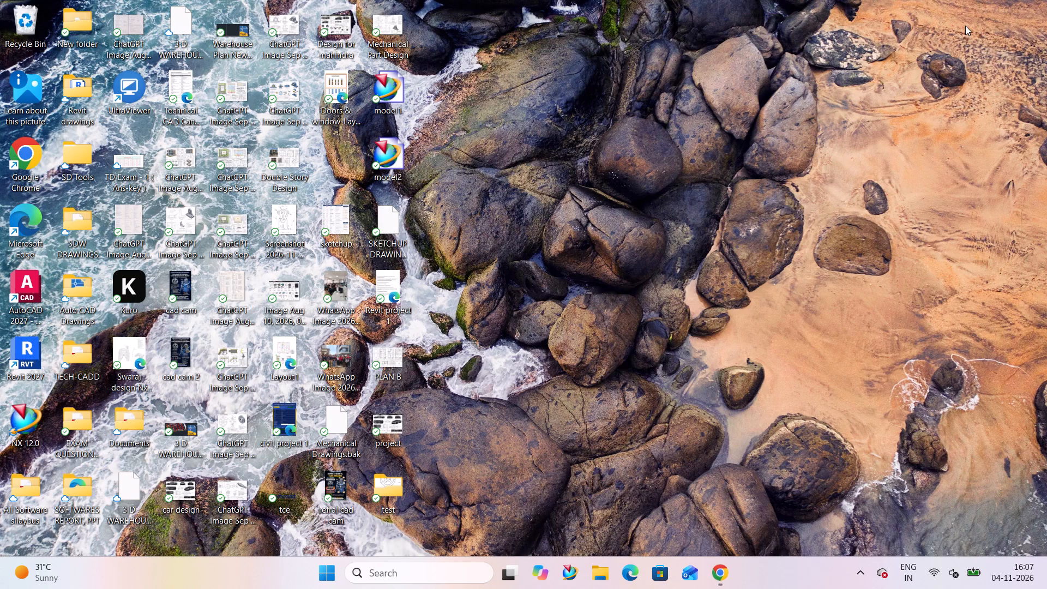